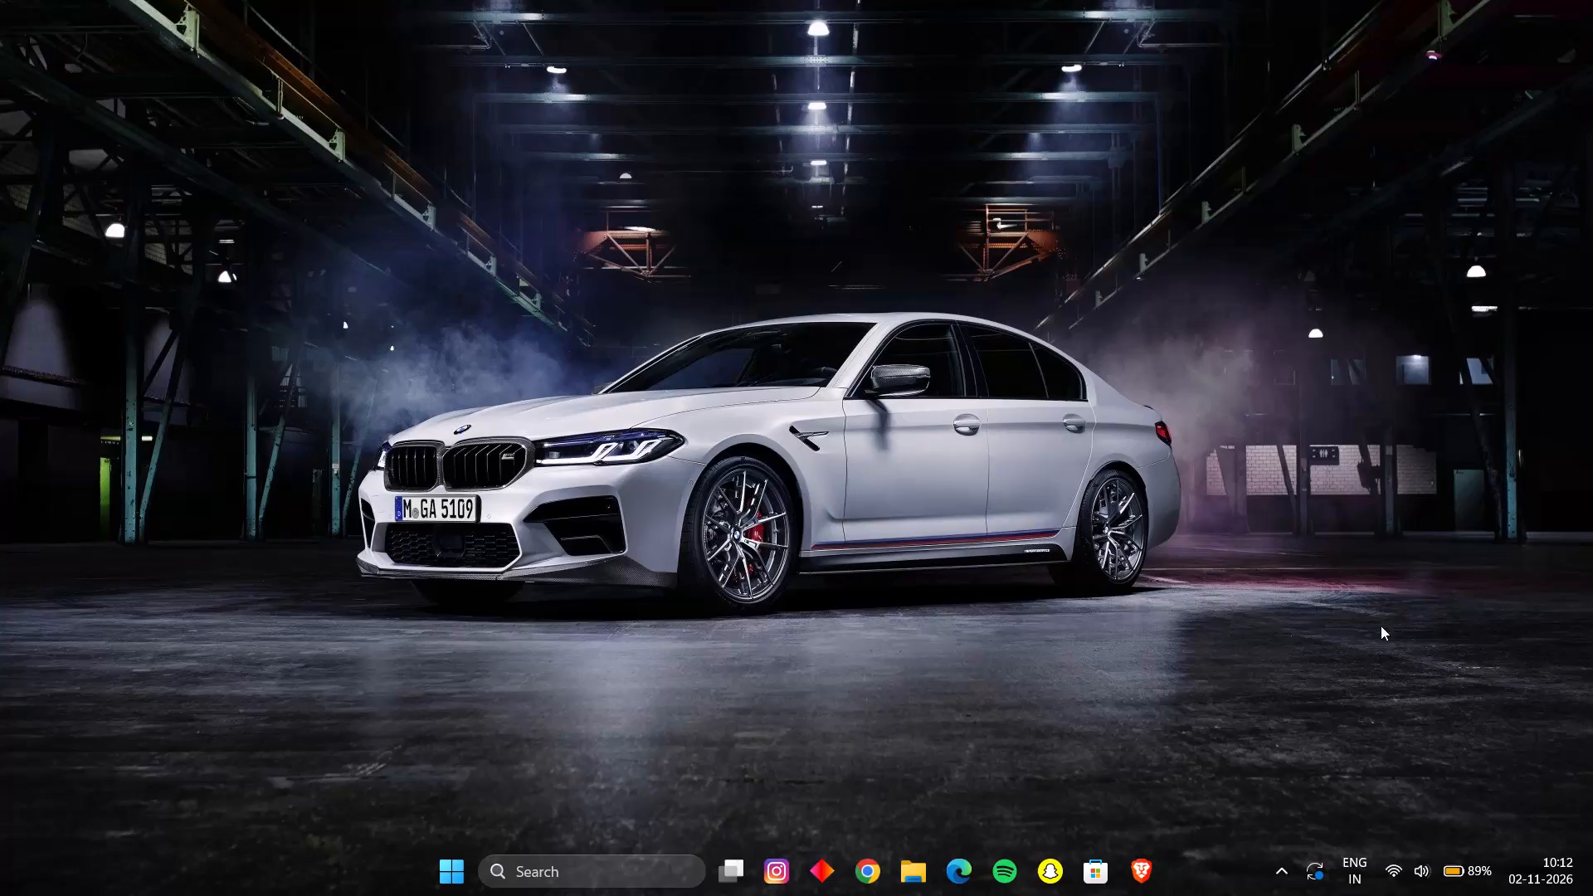
Search the computer for "ms wo" and launch Word.
{"action": "left_click", "coordinate": [539, 879]}
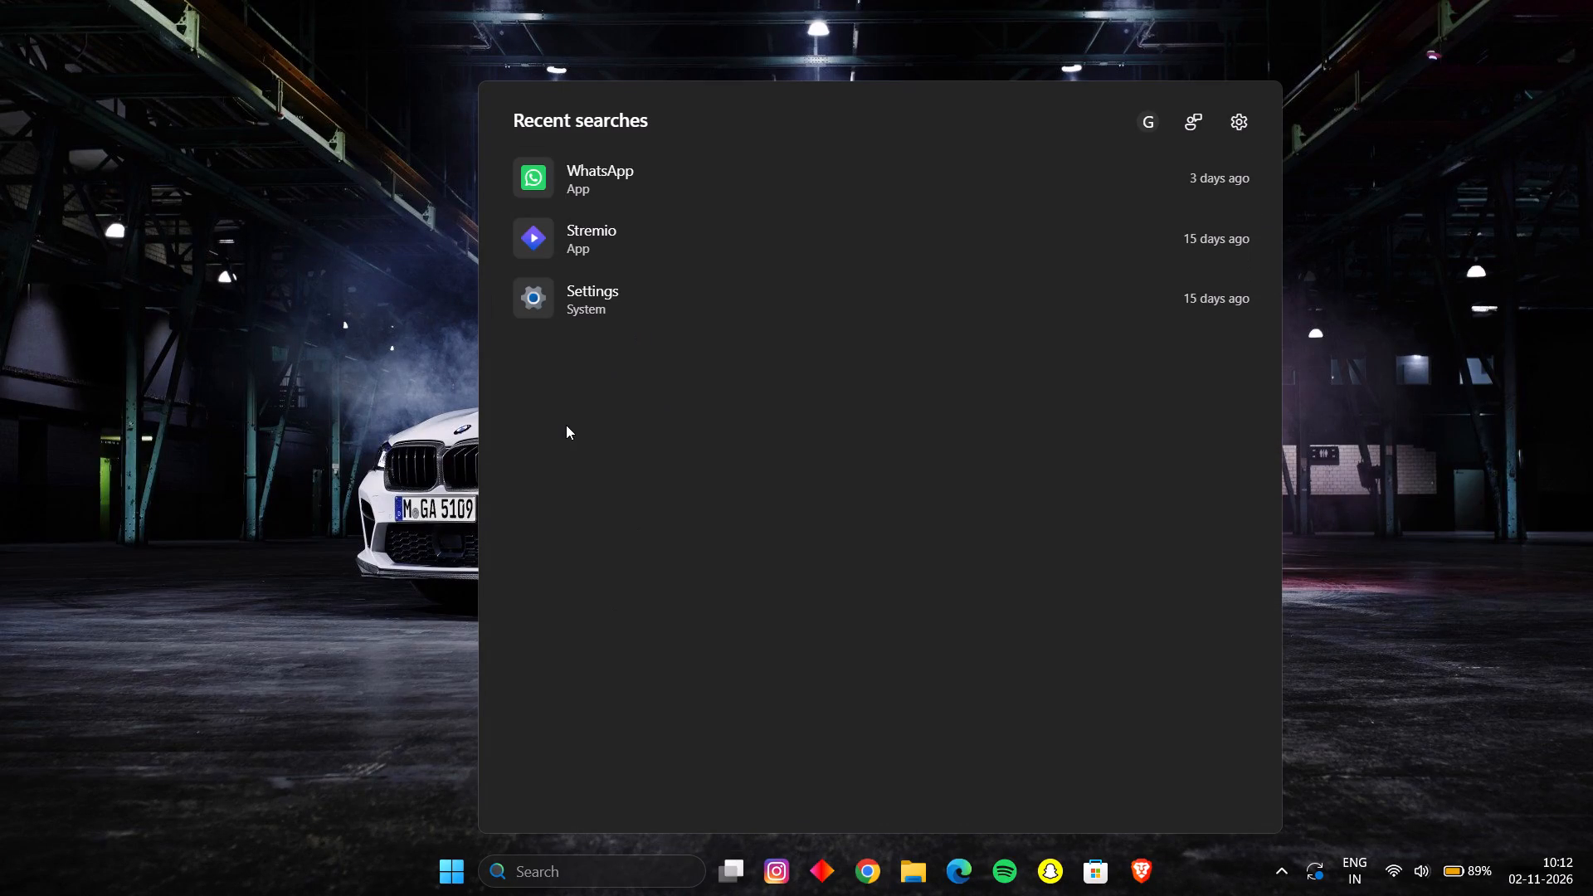
{"action": "type", "text": "m"}
{"action": "key", "text": "space"}
{"action": "key", "text": "BackSpace"}
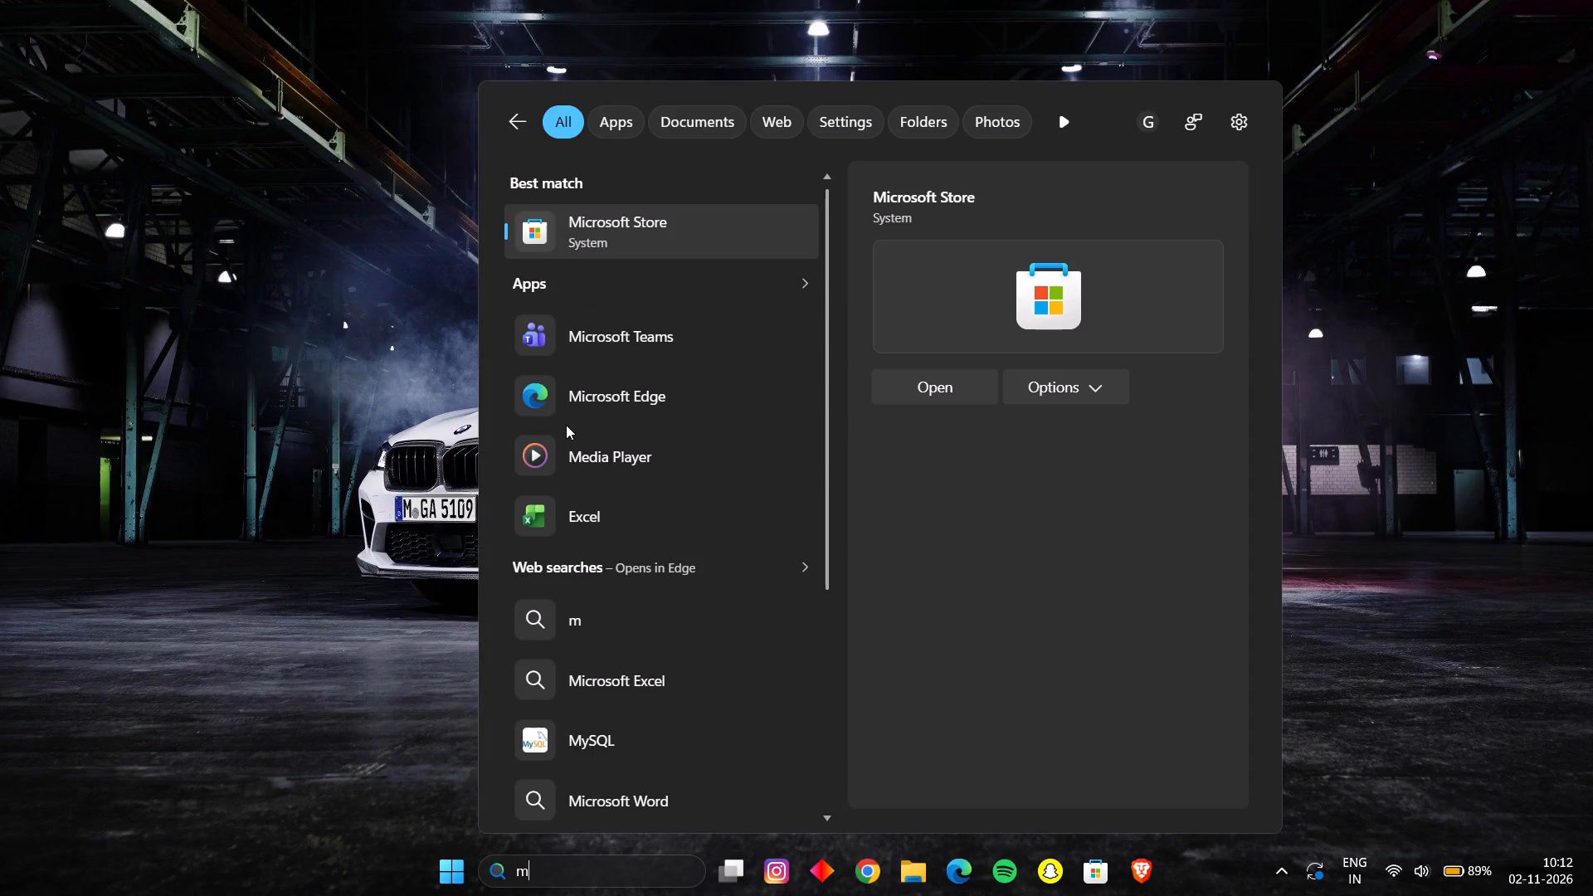
{"action": "type", "text": "s wo"}
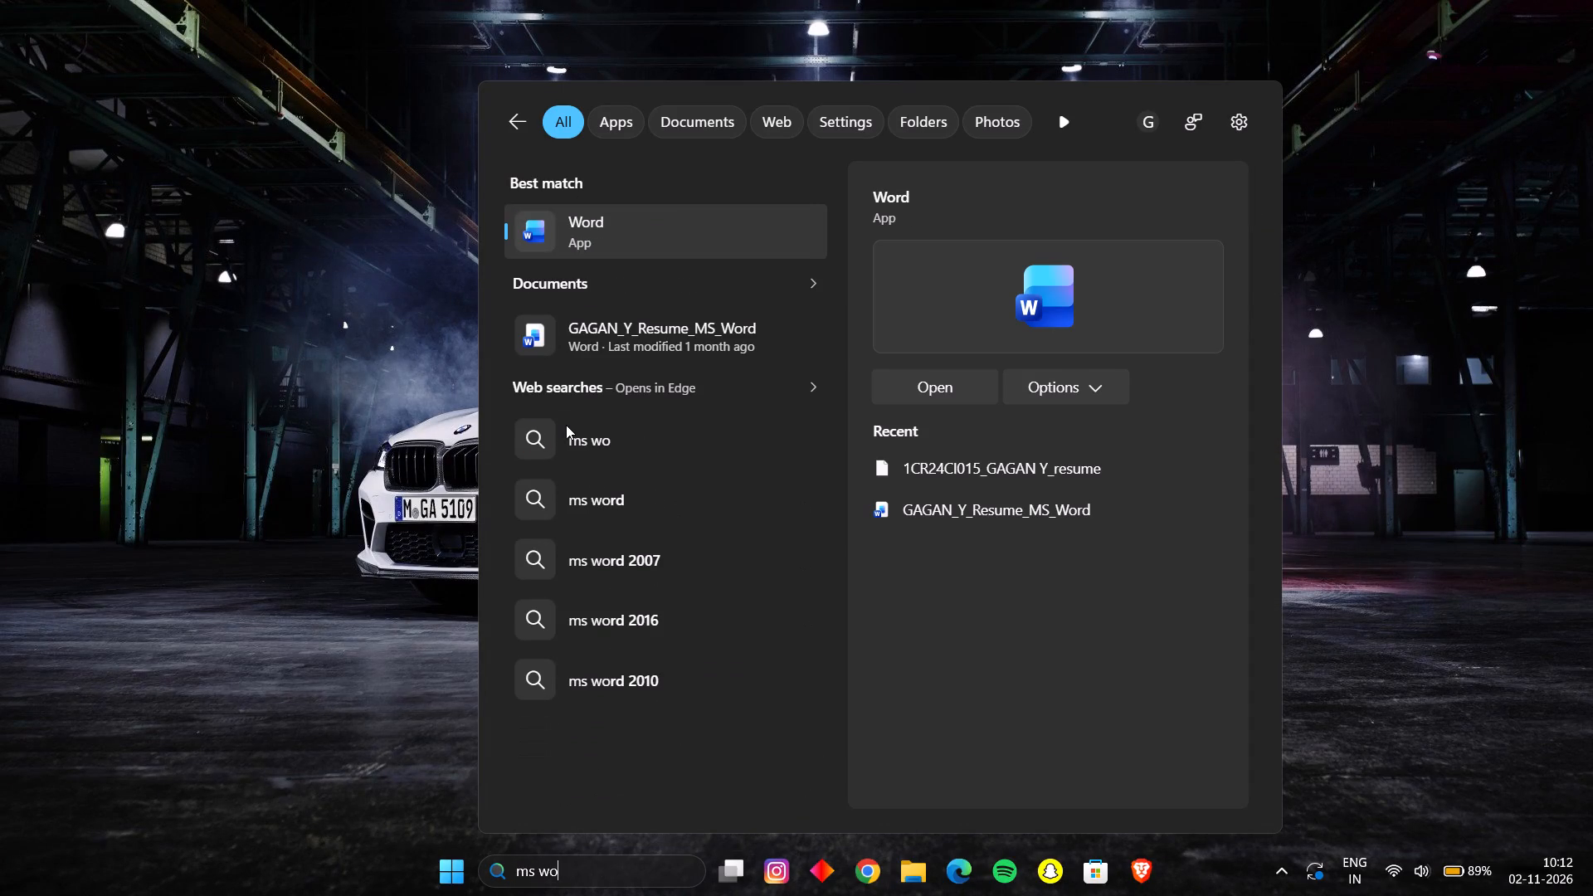
{"action": "left_click", "coordinate": [607, 241]}
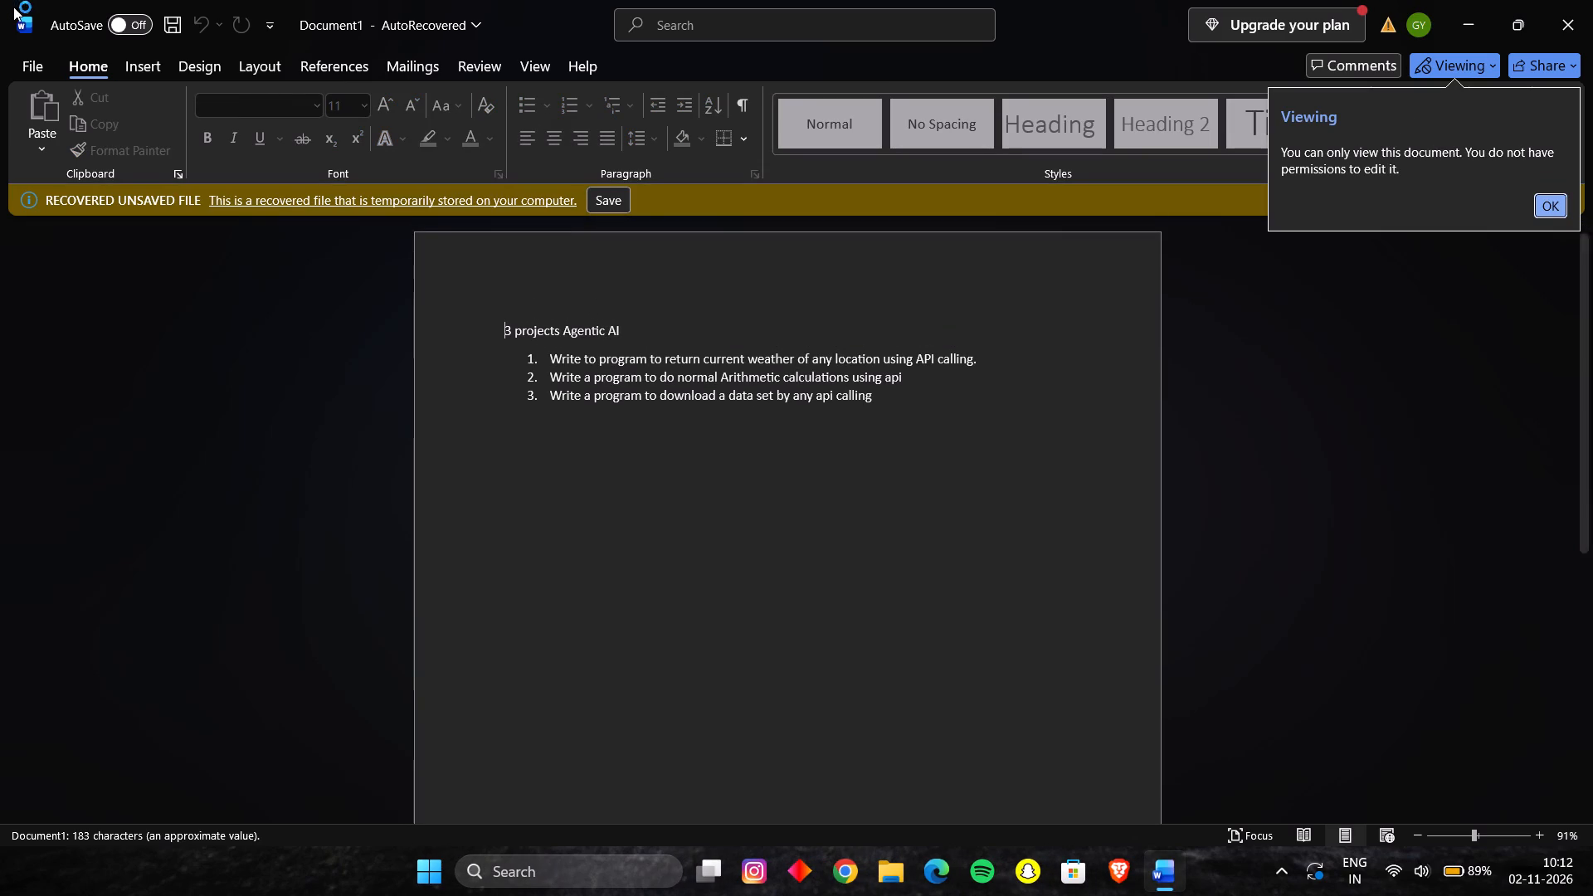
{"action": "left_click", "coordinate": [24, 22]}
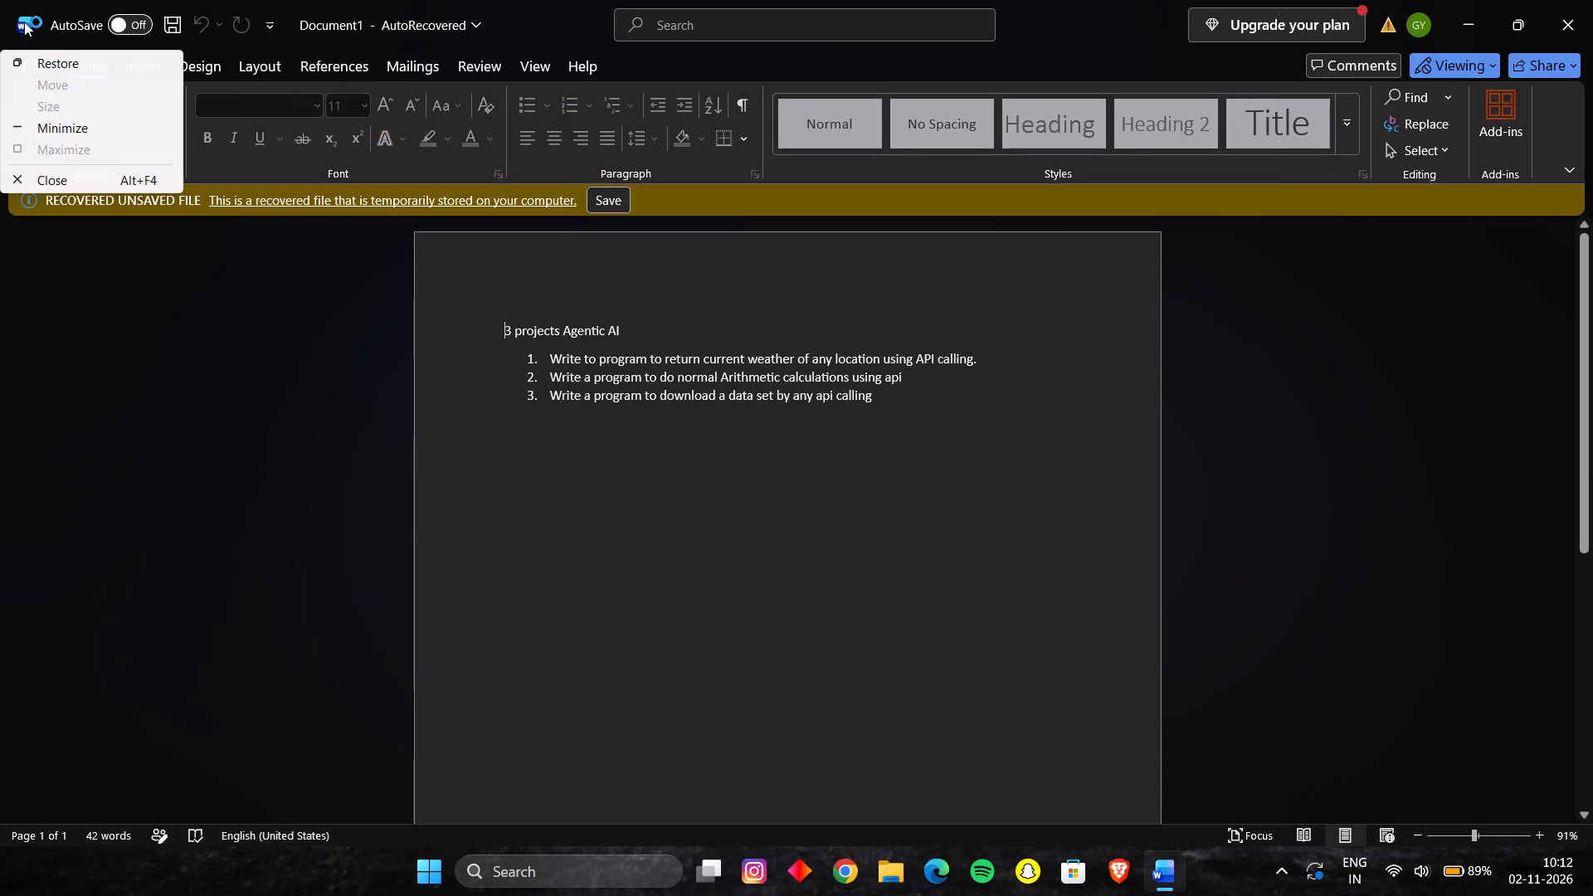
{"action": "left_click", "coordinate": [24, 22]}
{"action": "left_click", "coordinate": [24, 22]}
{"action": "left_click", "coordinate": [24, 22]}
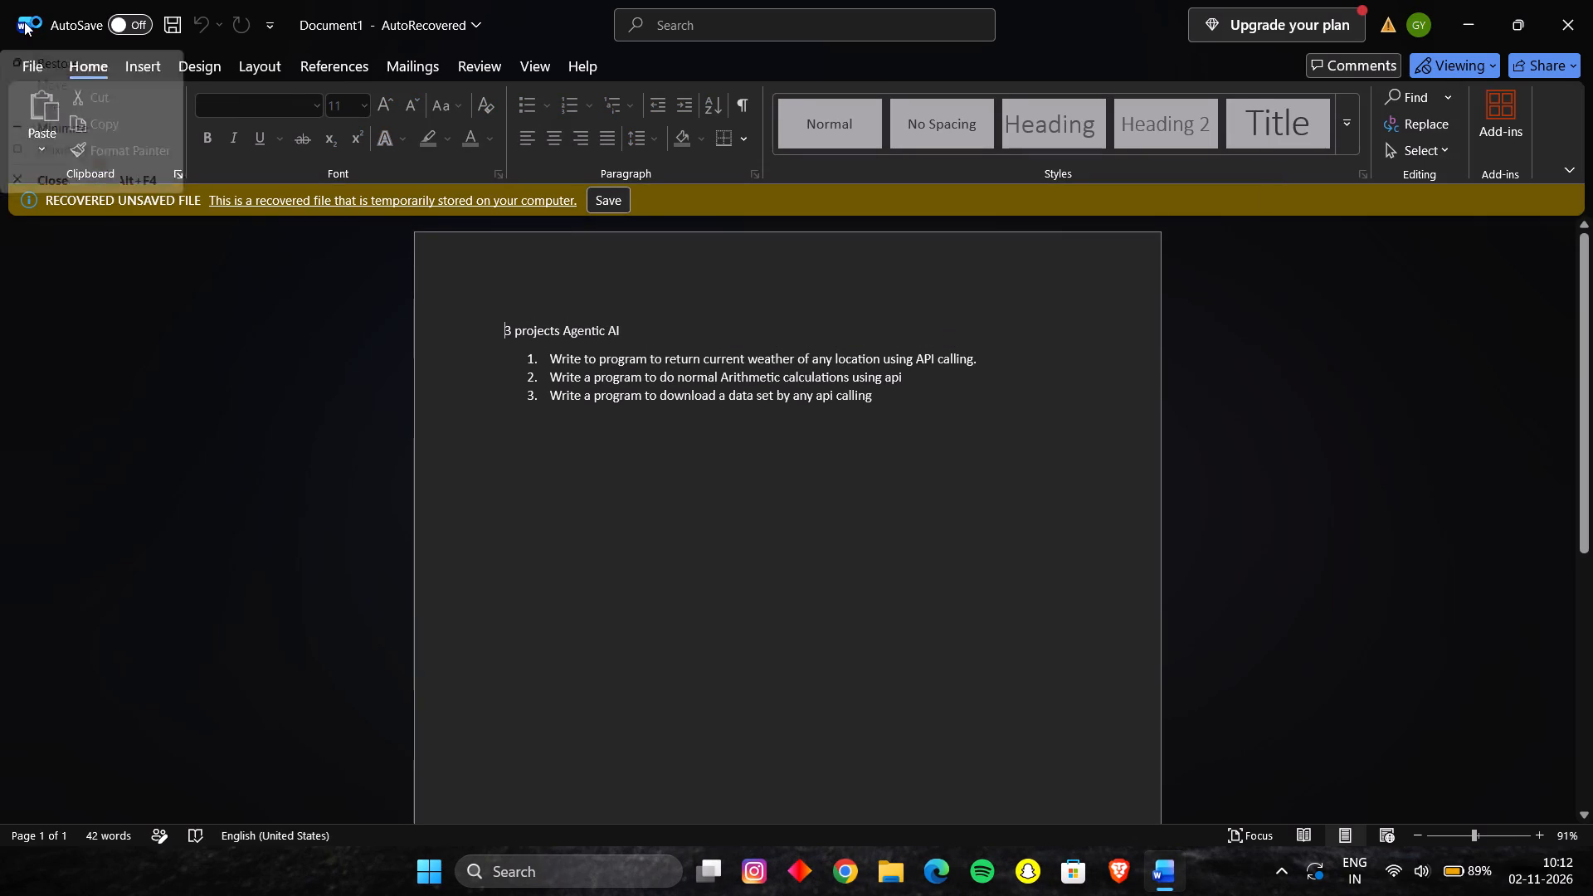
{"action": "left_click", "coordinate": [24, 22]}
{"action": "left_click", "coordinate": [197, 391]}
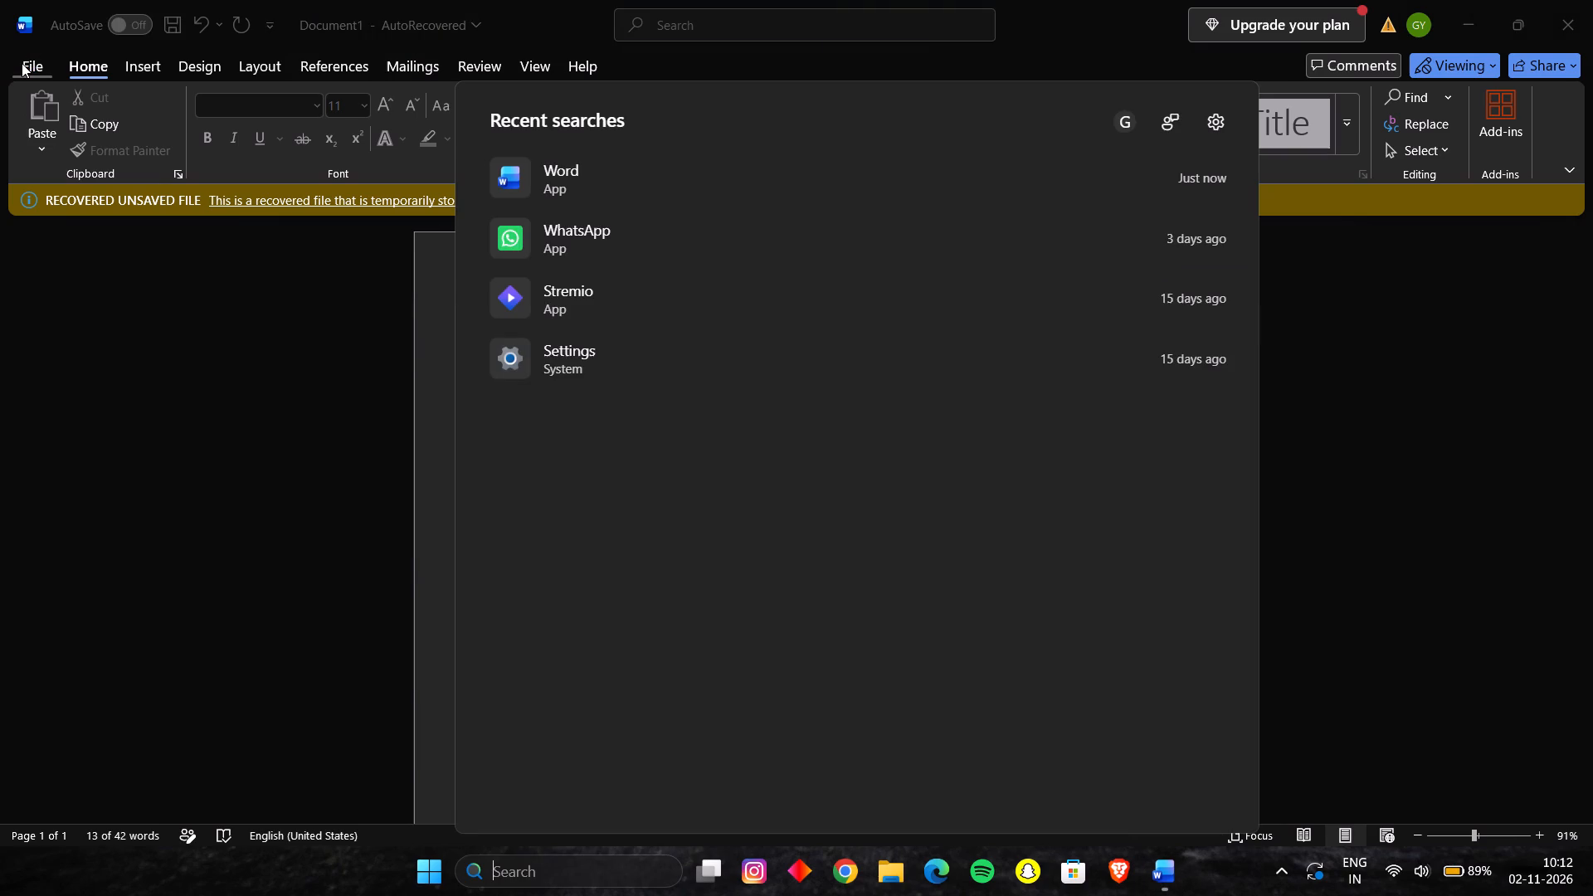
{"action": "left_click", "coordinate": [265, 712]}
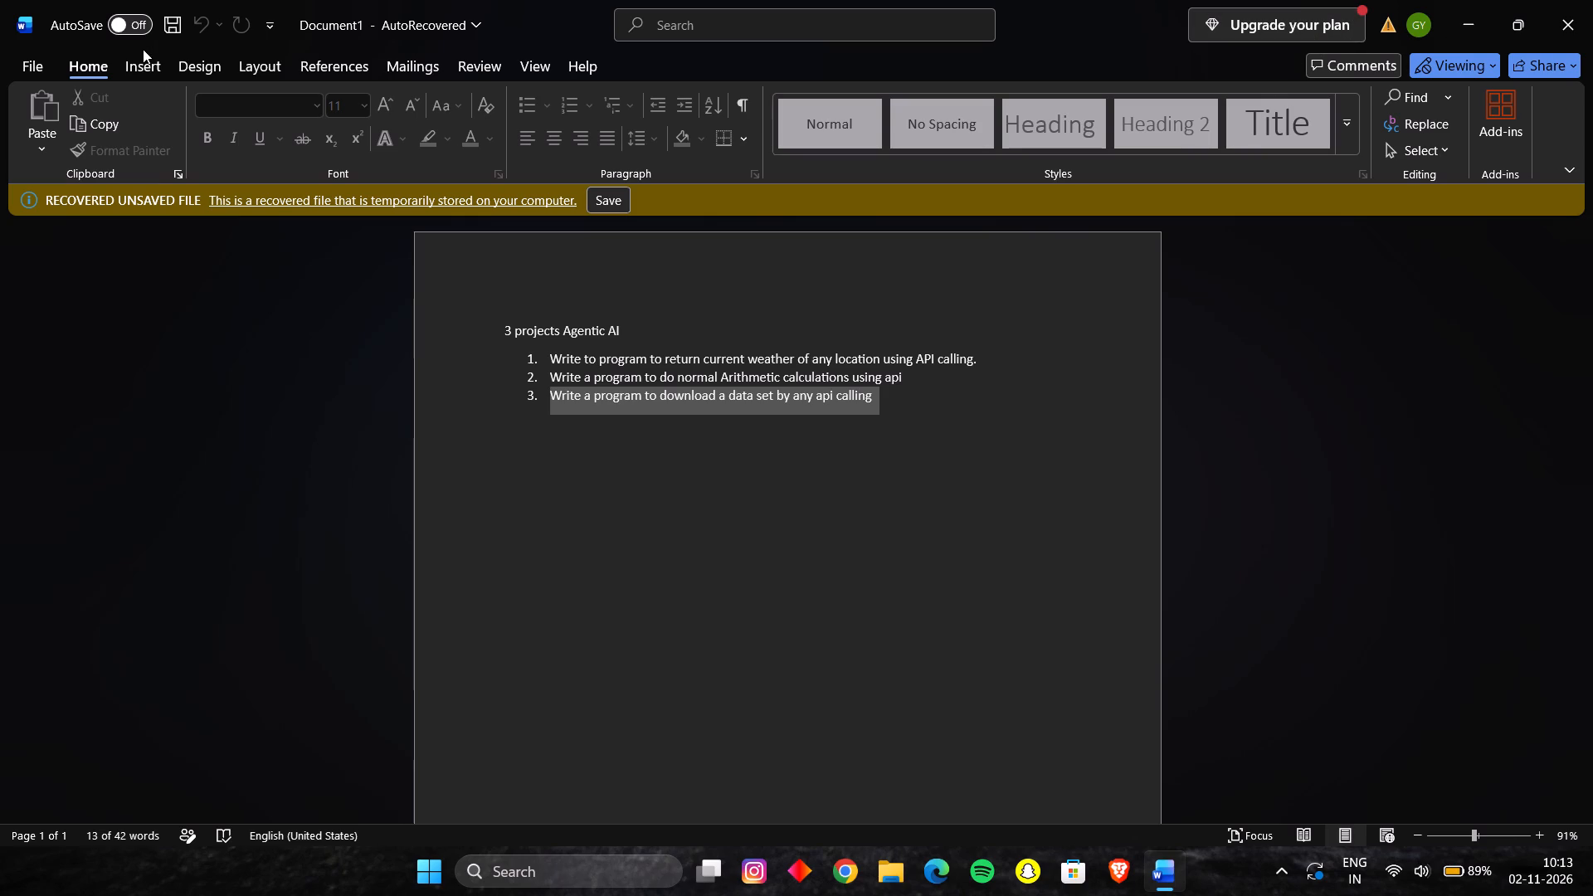
Open the most recent resume document, stored in Documents, from the recent files.
{"action": "left_click", "coordinate": [144, 70]}
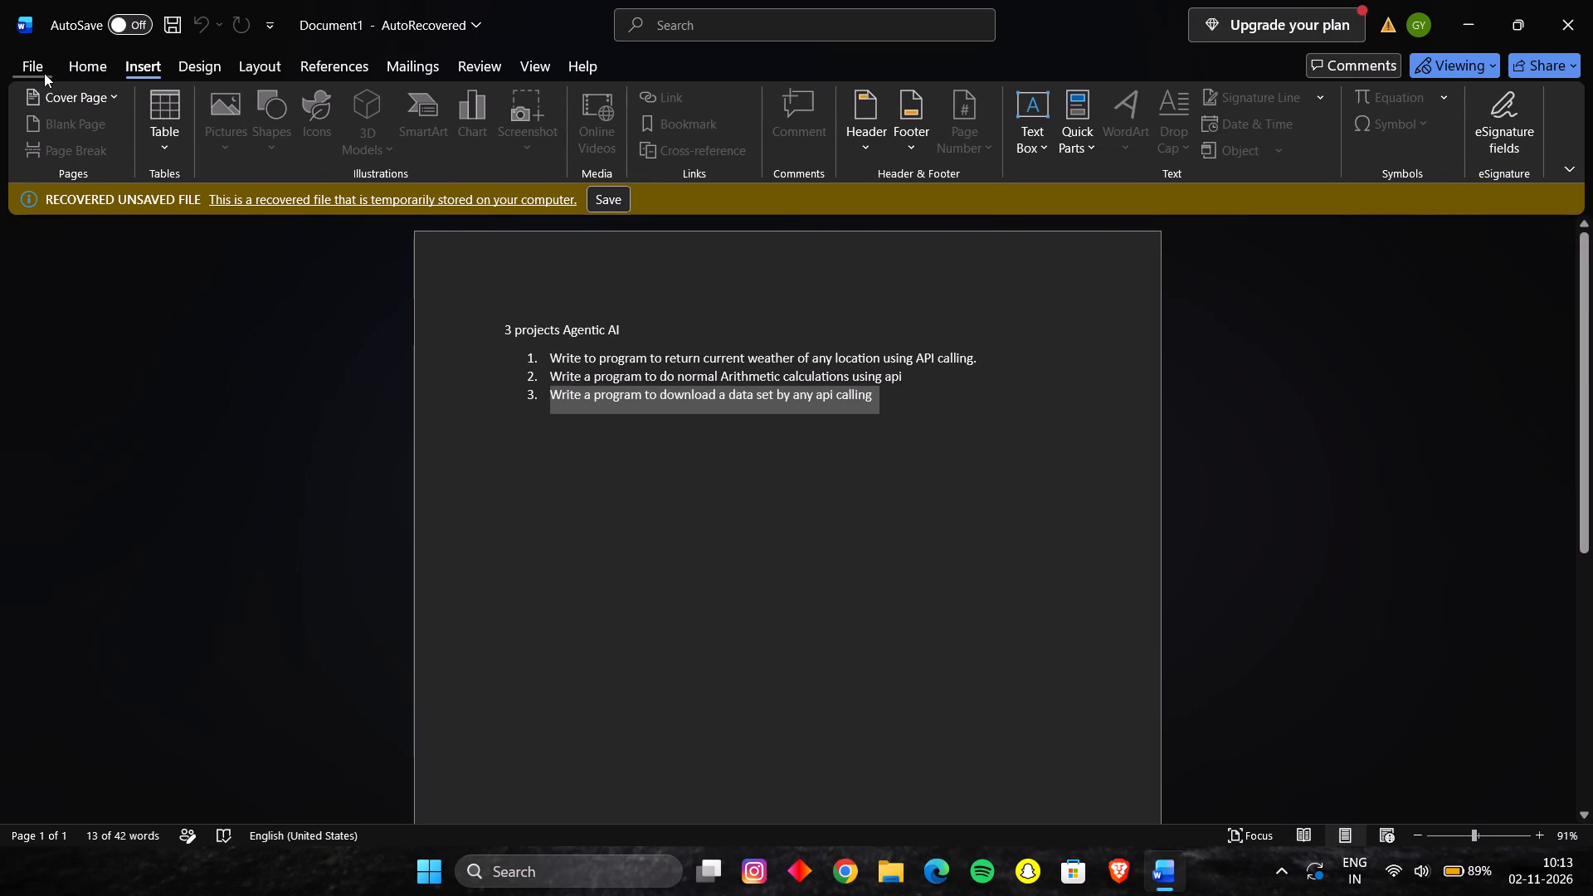
{"action": "left_click", "coordinate": [44, 73]}
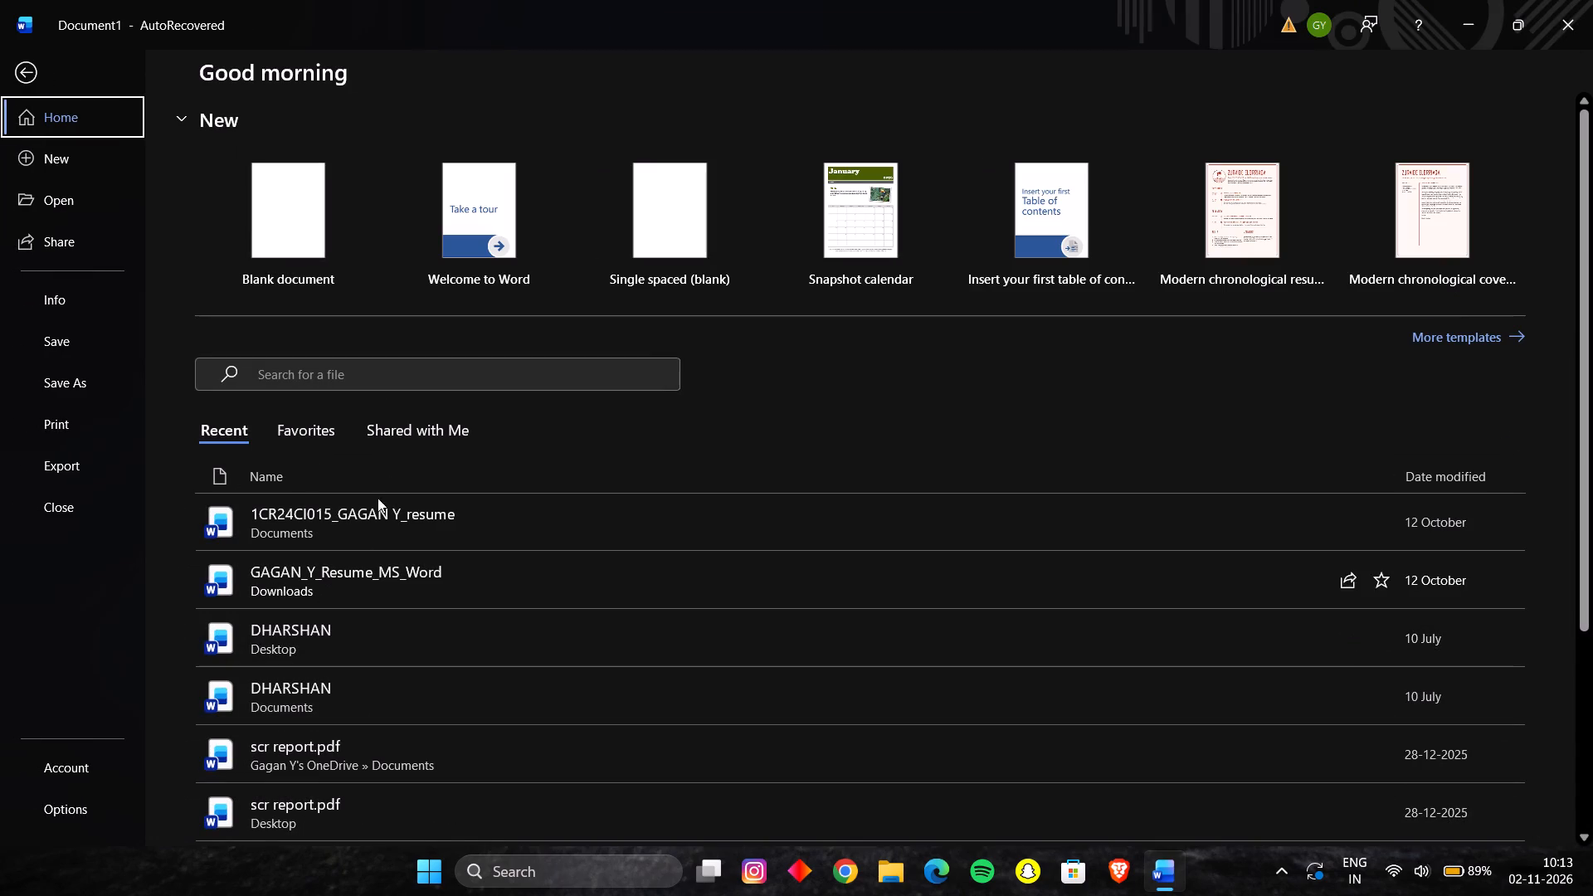
{"action": "double_click", "coordinate": [363, 531]}
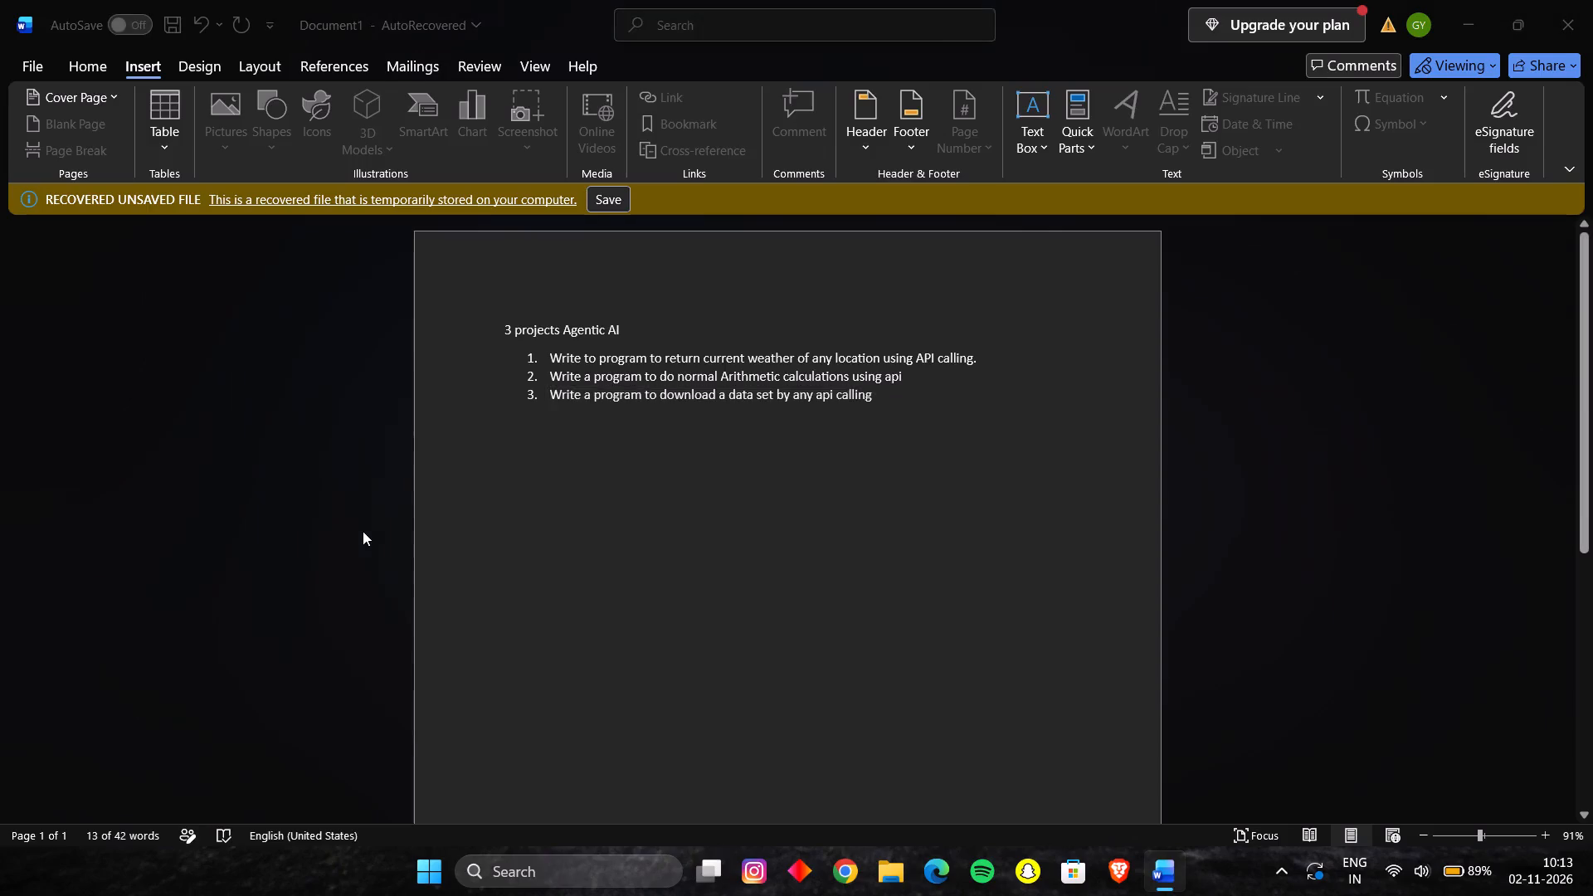
Review the resume's career objective, qualifications, technical skills, projects and tech stack sections.
{"action": "scroll", "coordinate": [990, 632], "scroll_direction": "down", "scroll_amount": 16}
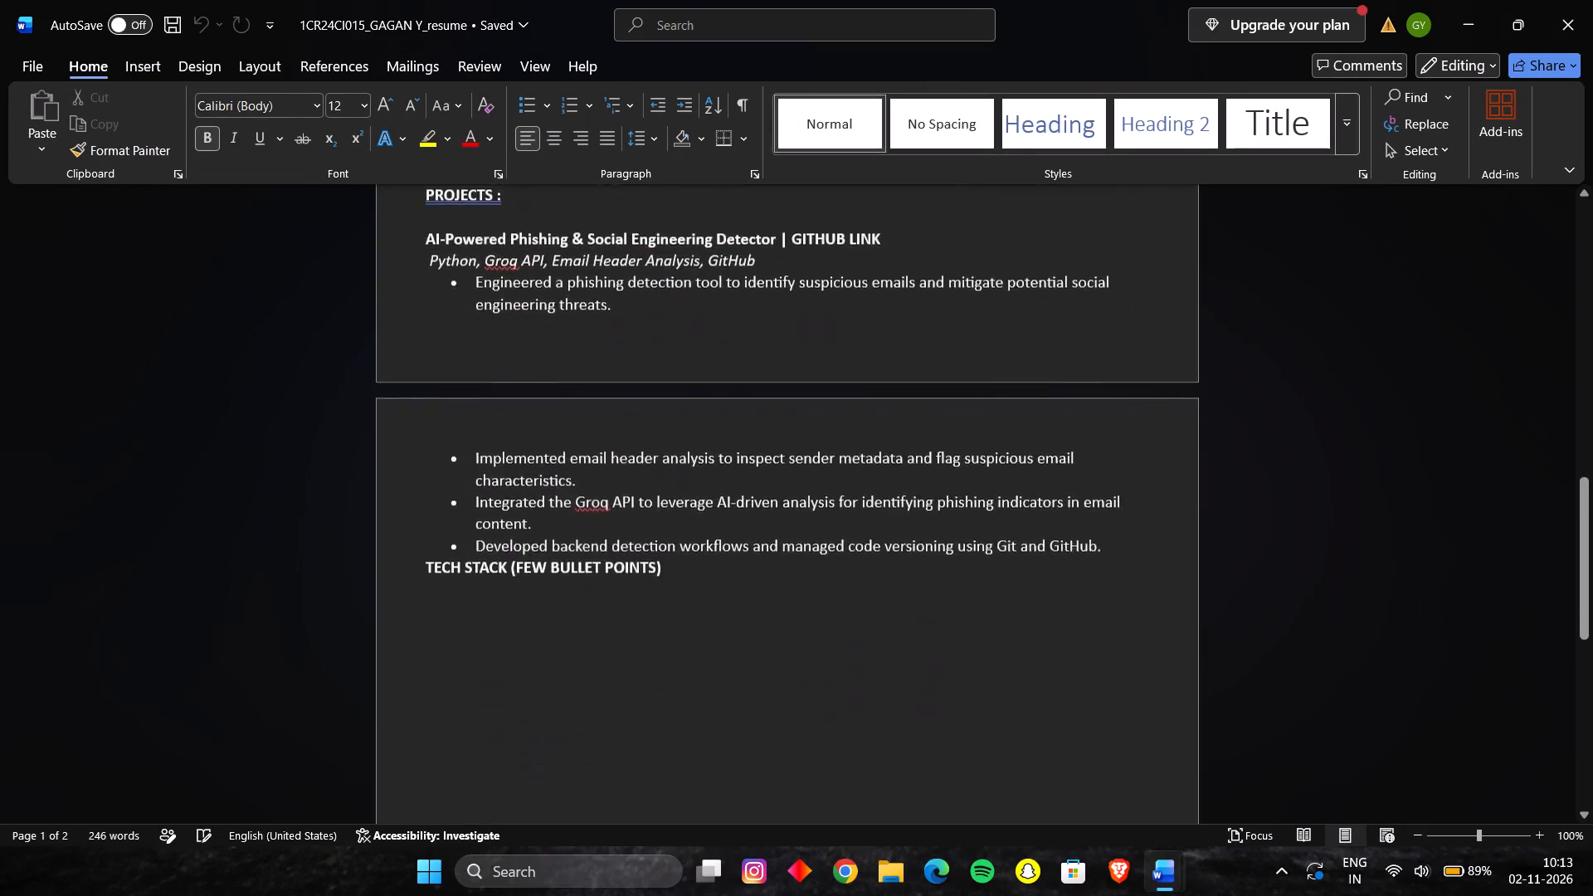
{"action": "scroll", "coordinate": [990, 632], "scroll_direction": "down", "scroll_amount": 11}
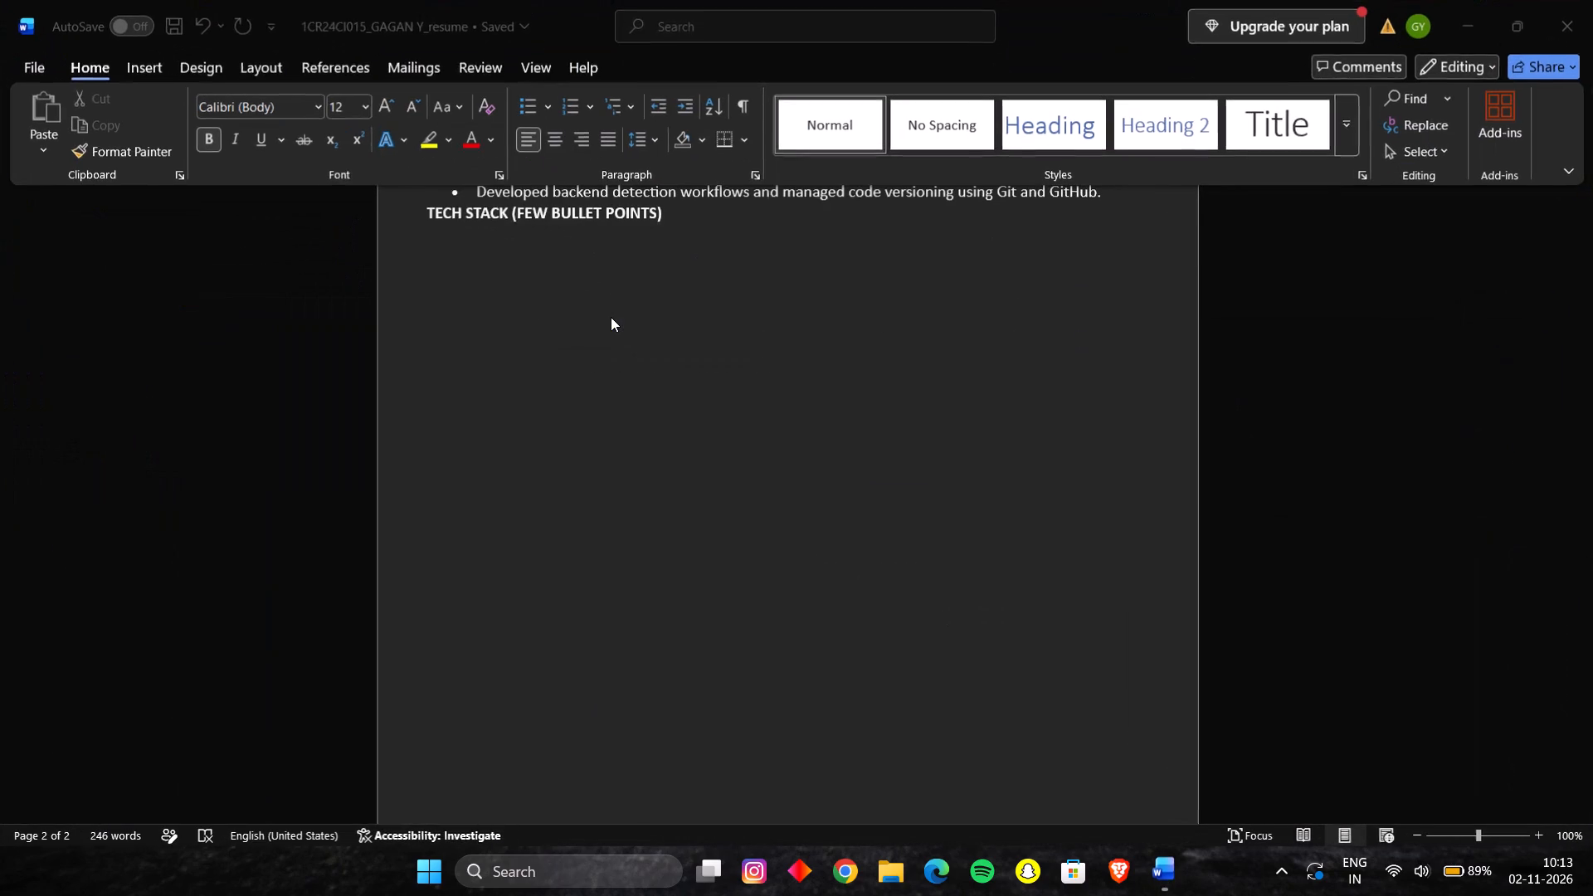
{"action": "scroll", "coordinate": [611, 317], "scroll_direction": "up", "scroll_amount": 2}
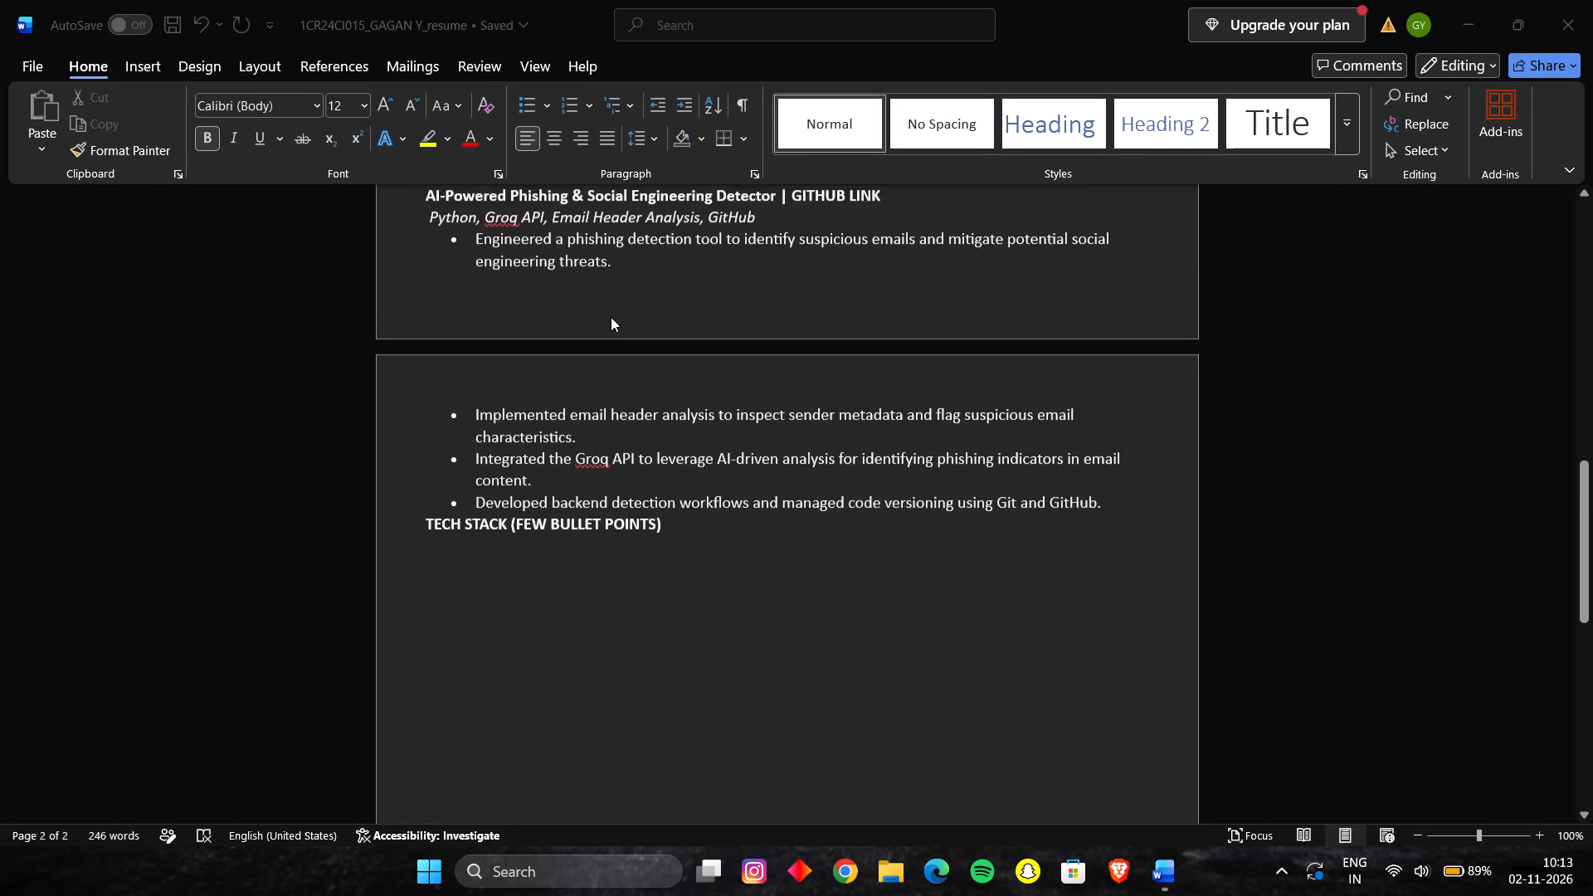
{"action": "scroll", "coordinate": [611, 317], "scroll_direction": "up", "scroll_amount": 3}
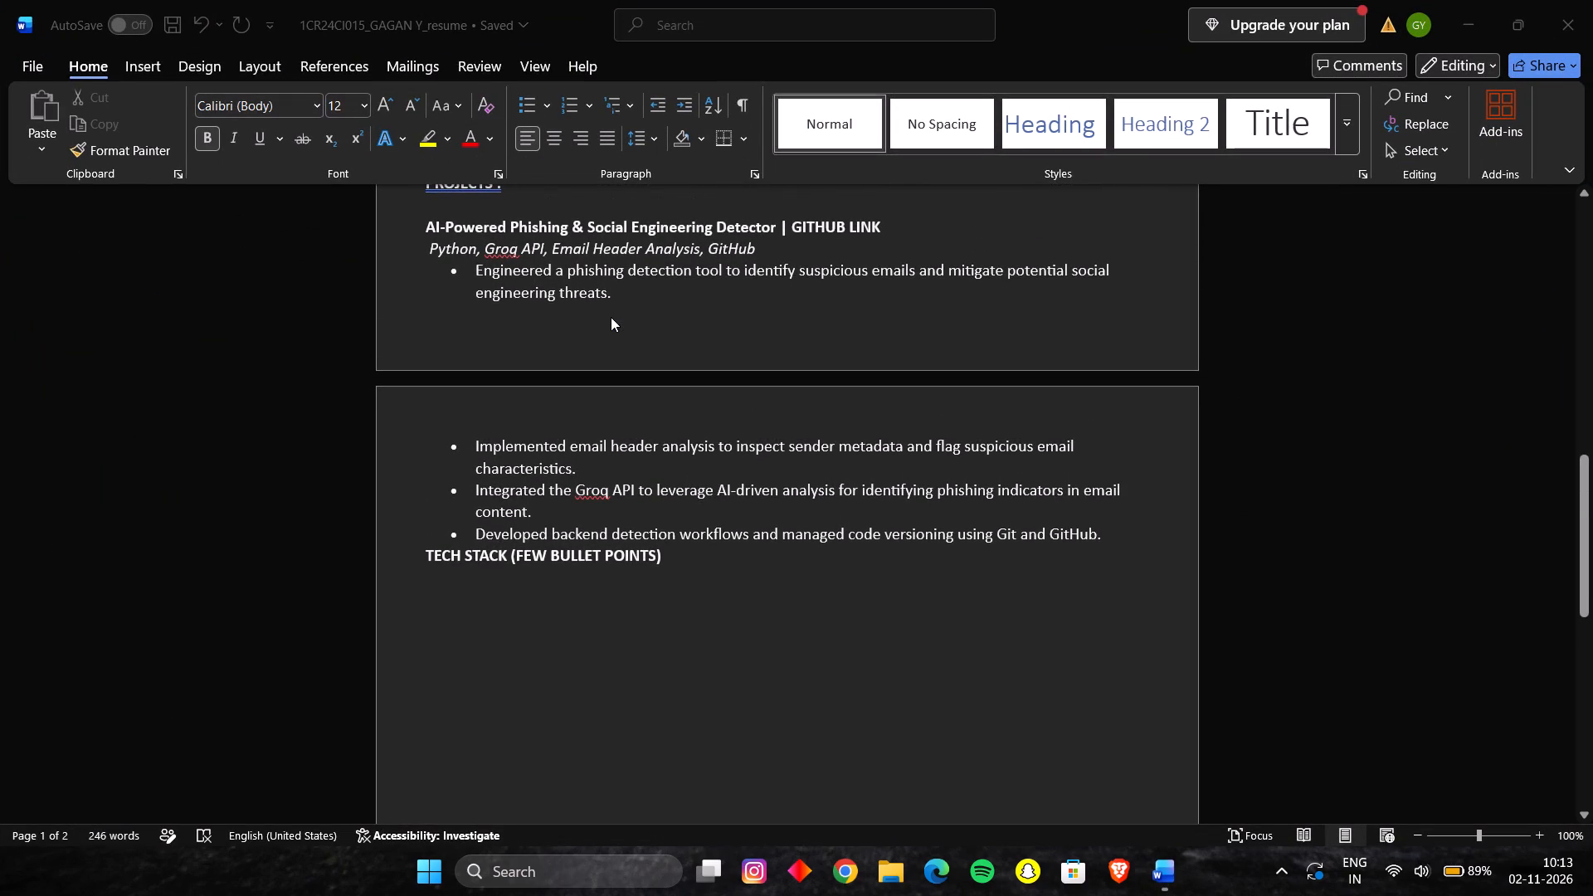
{"action": "scroll", "coordinate": [611, 317], "scroll_direction": "up", "scroll_amount": 3}
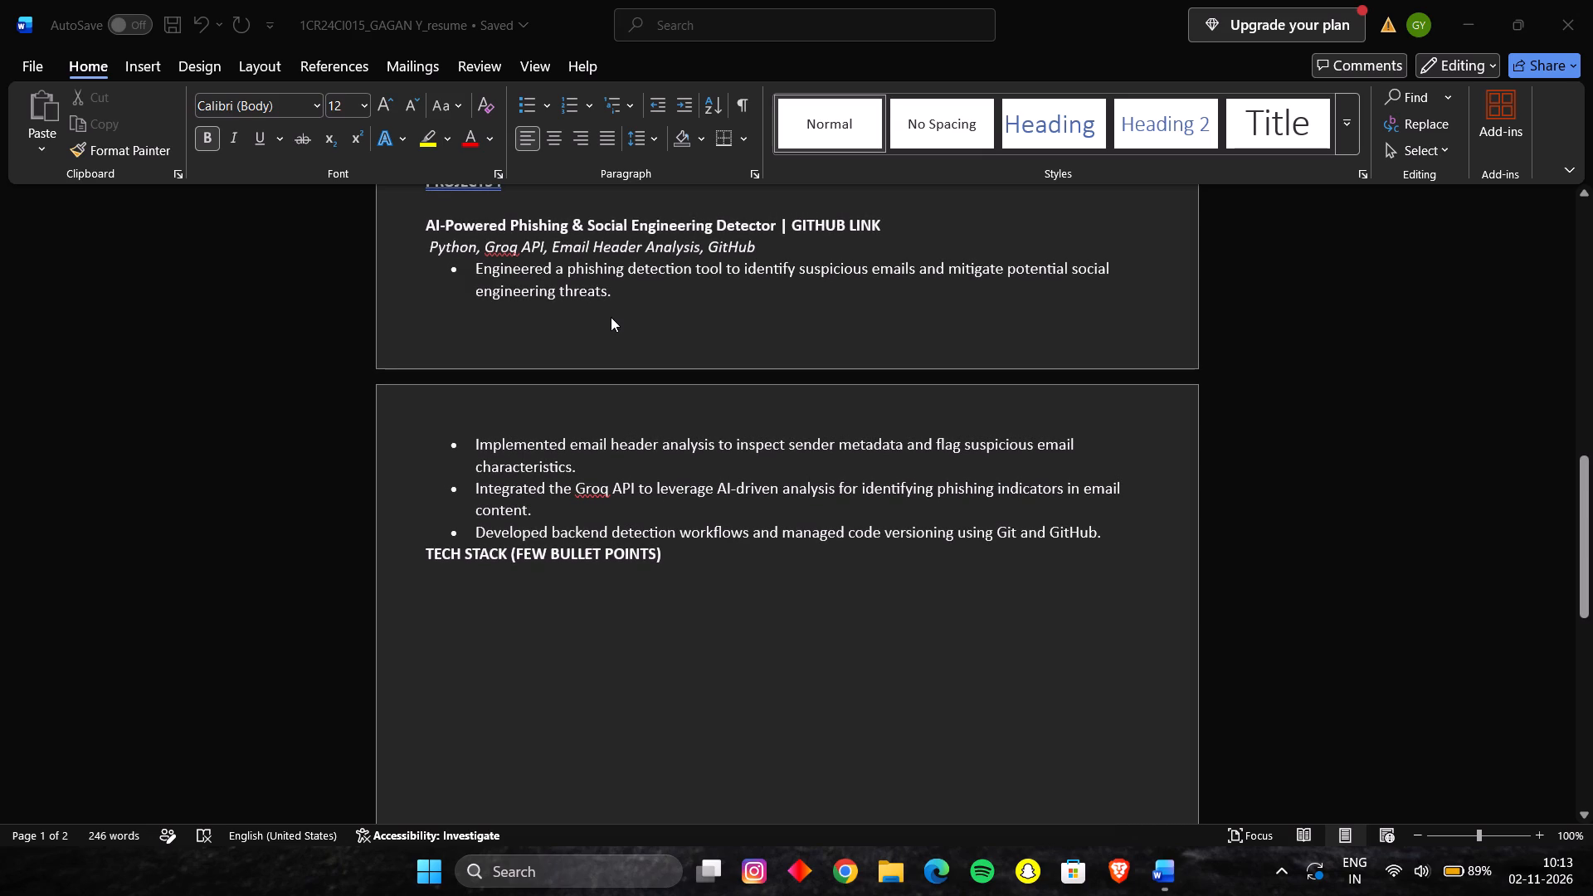
{"action": "scroll", "coordinate": [611, 317], "scroll_direction": "up", "scroll_amount": 3}
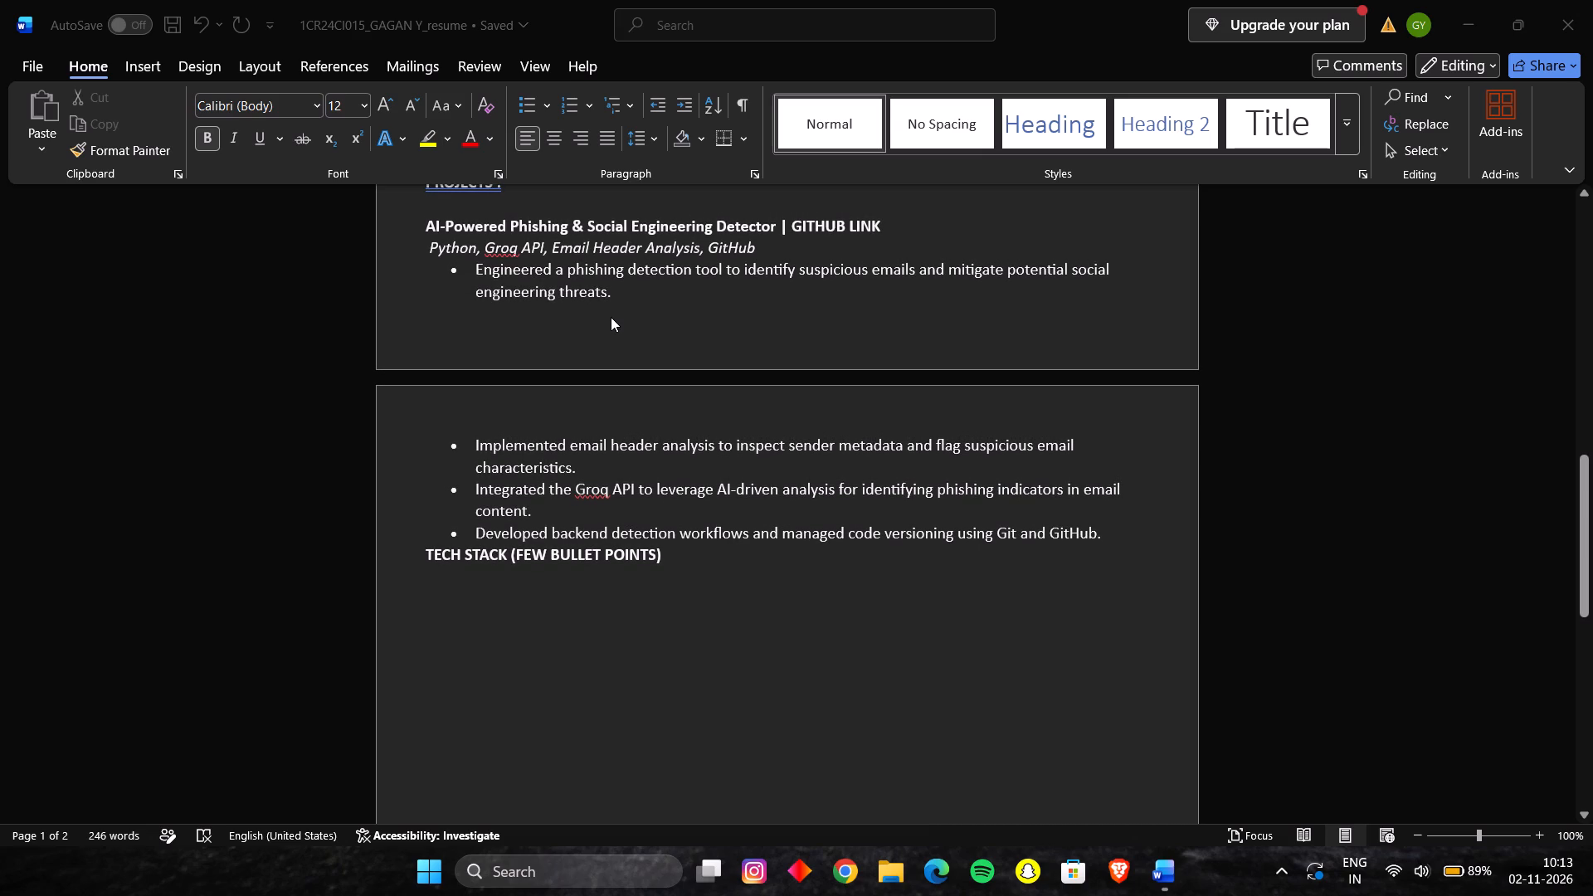
{"action": "scroll", "coordinate": [611, 317], "scroll_direction": "up", "scroll_amount": 2}
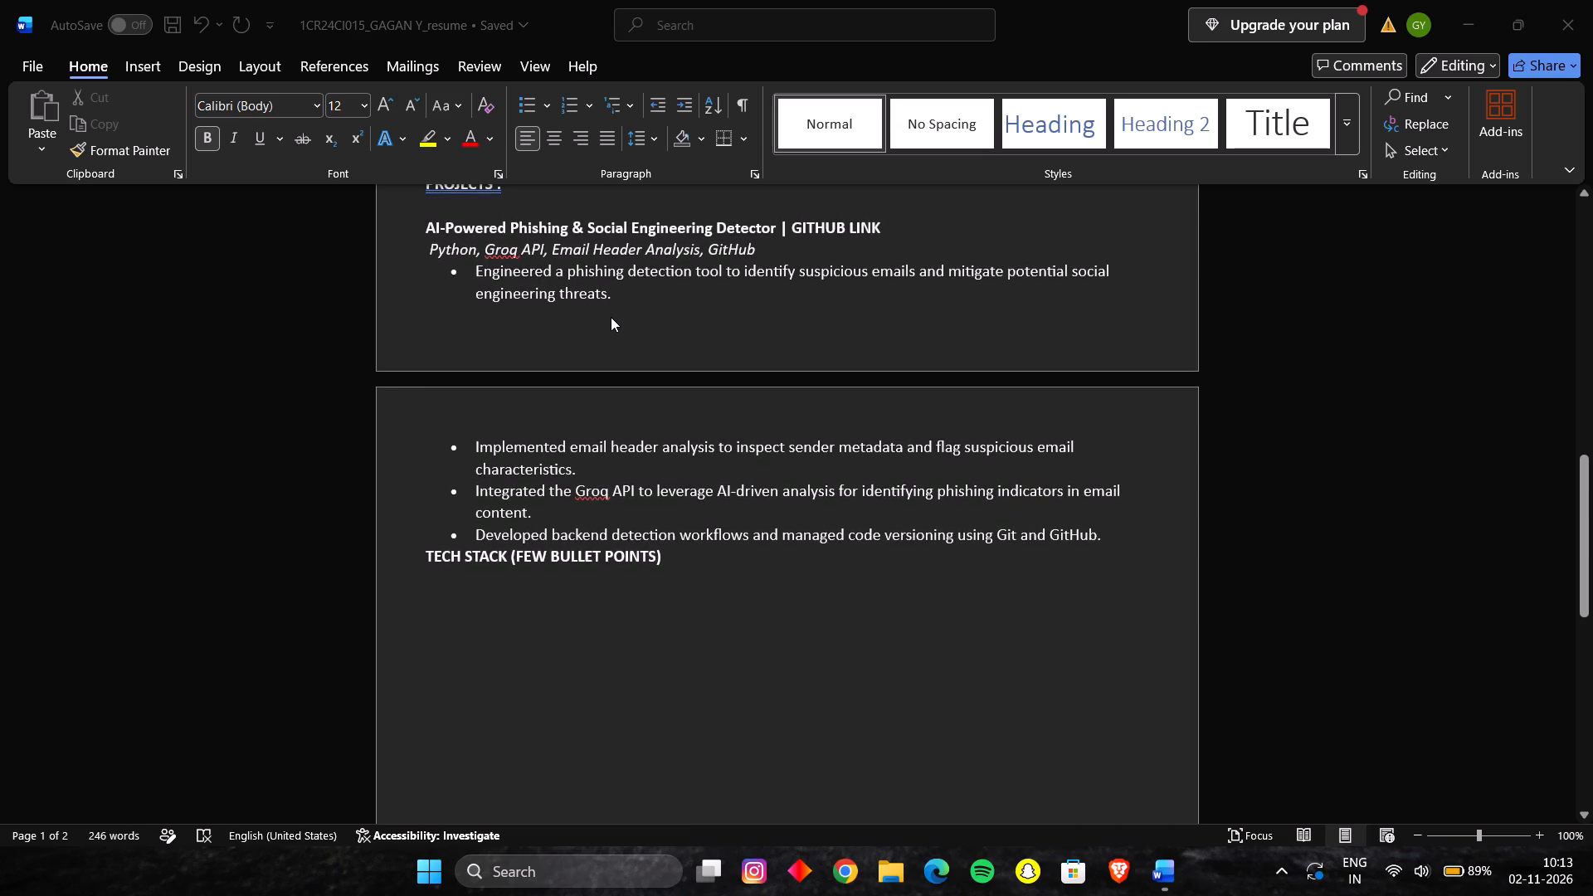
{"action": "scroll", "coordinate": [611, 317], "scroll_direction": "up", "scroll_amount": 1}
{"action": "scroll", "coordinate": [611, 317], "scroll_direction": "down", "scroll_amount": 2}
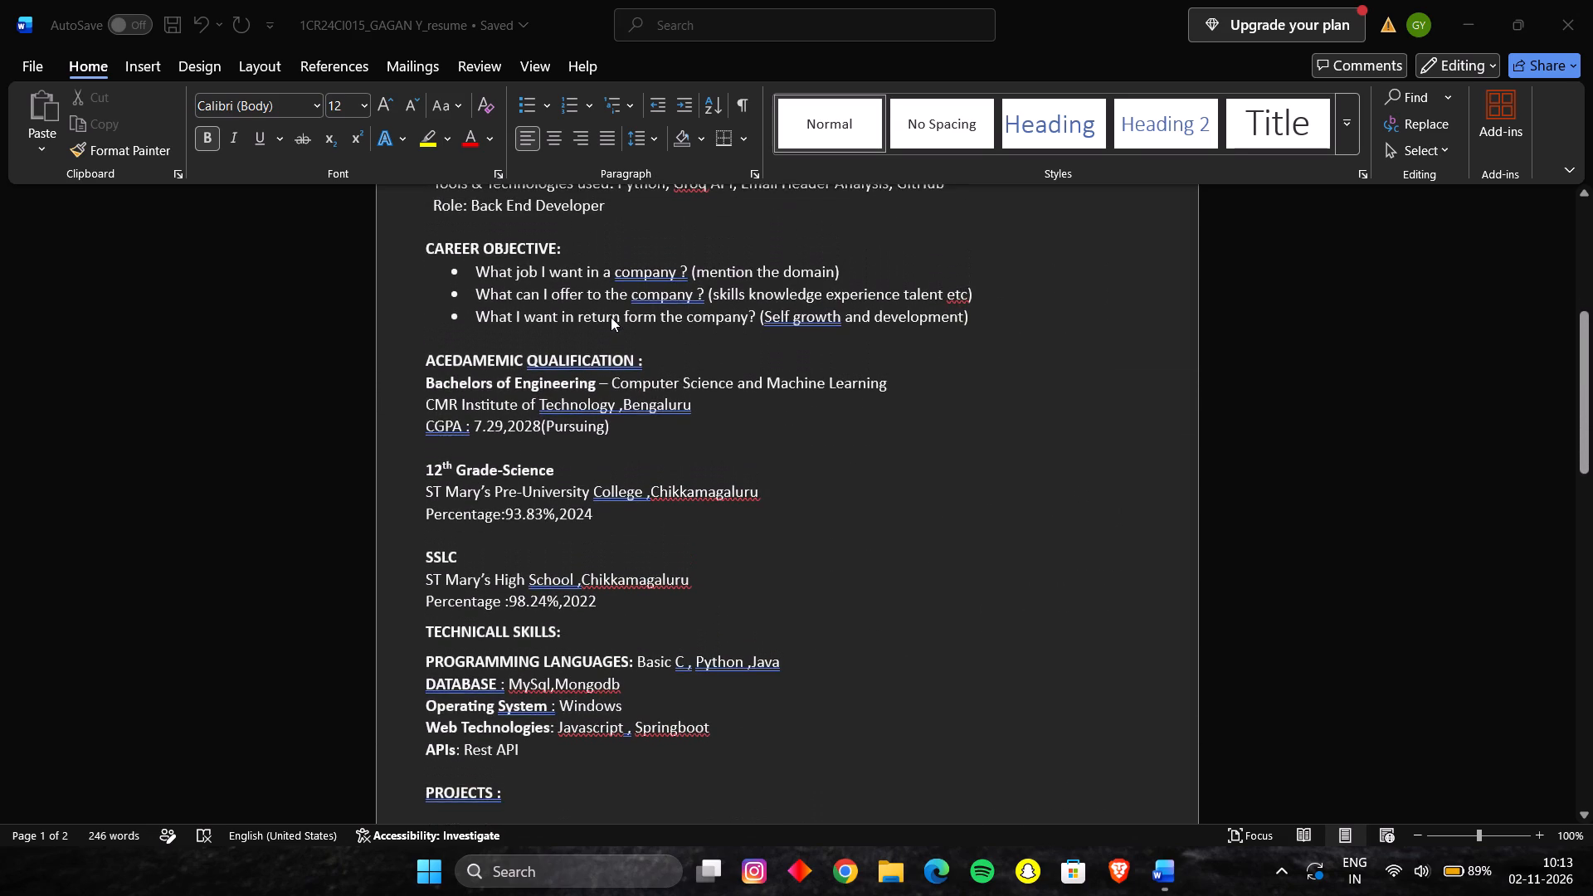
{"action": "scroll", "coordinate": [611, 317], "scroll_direction": "down", "scroll_amount": 1}
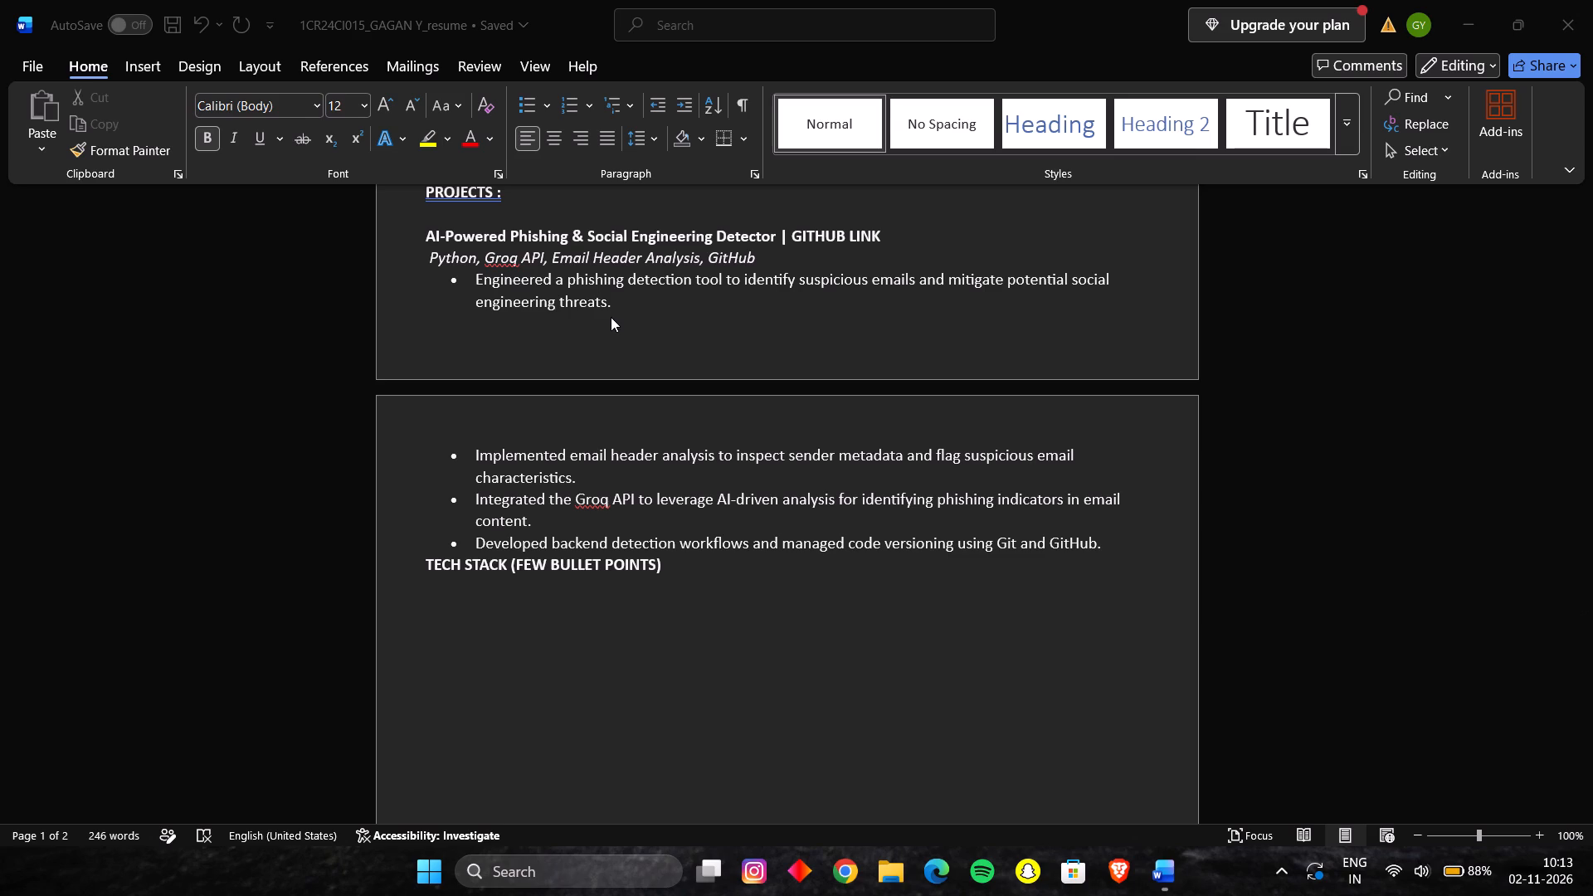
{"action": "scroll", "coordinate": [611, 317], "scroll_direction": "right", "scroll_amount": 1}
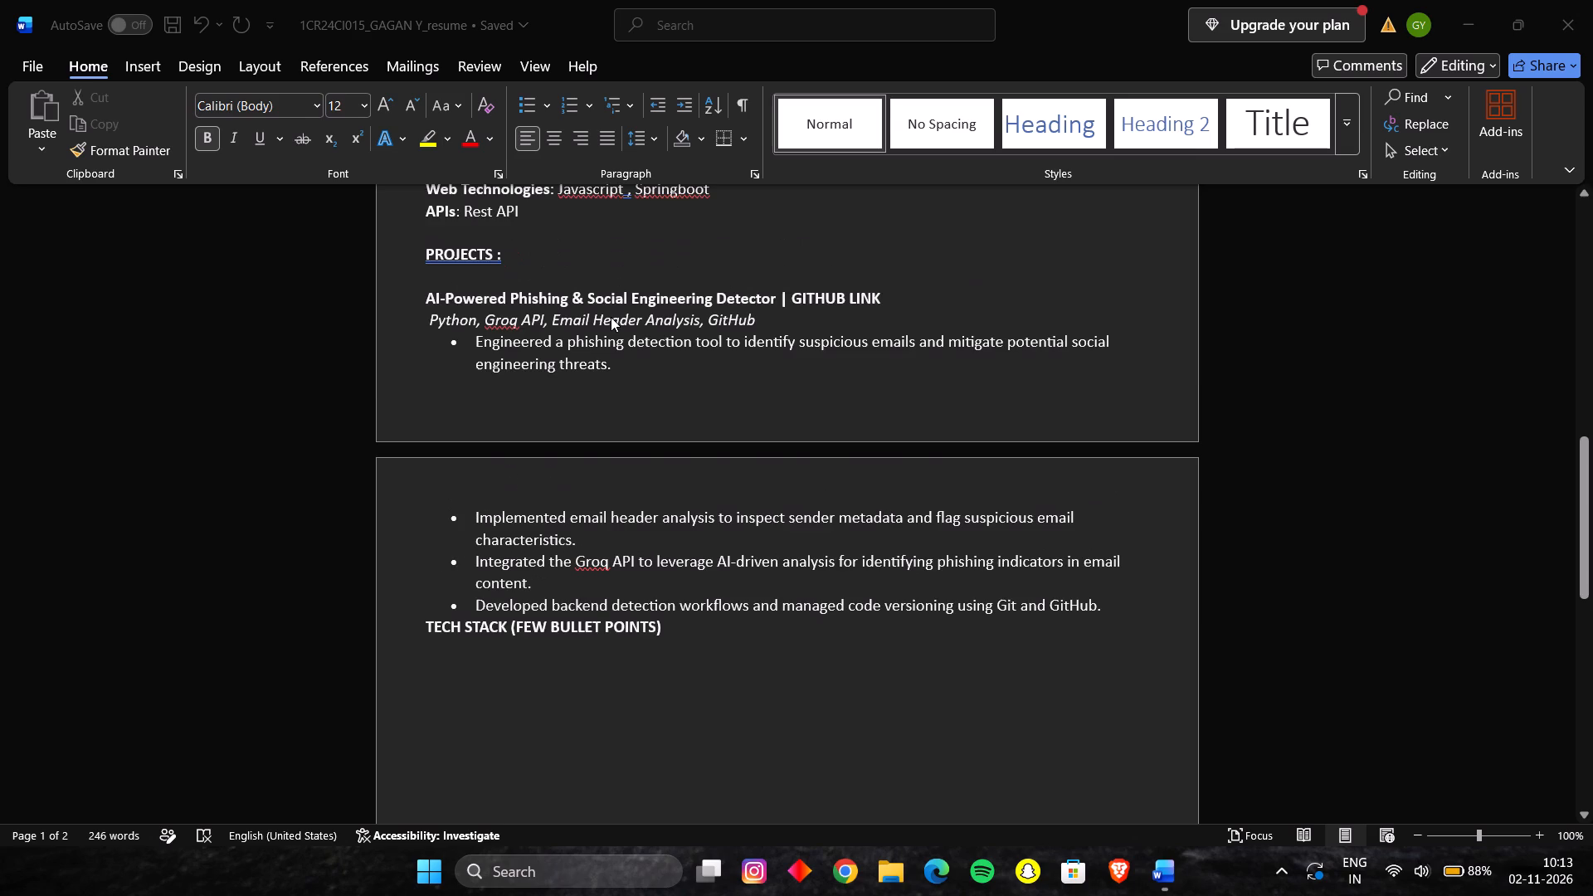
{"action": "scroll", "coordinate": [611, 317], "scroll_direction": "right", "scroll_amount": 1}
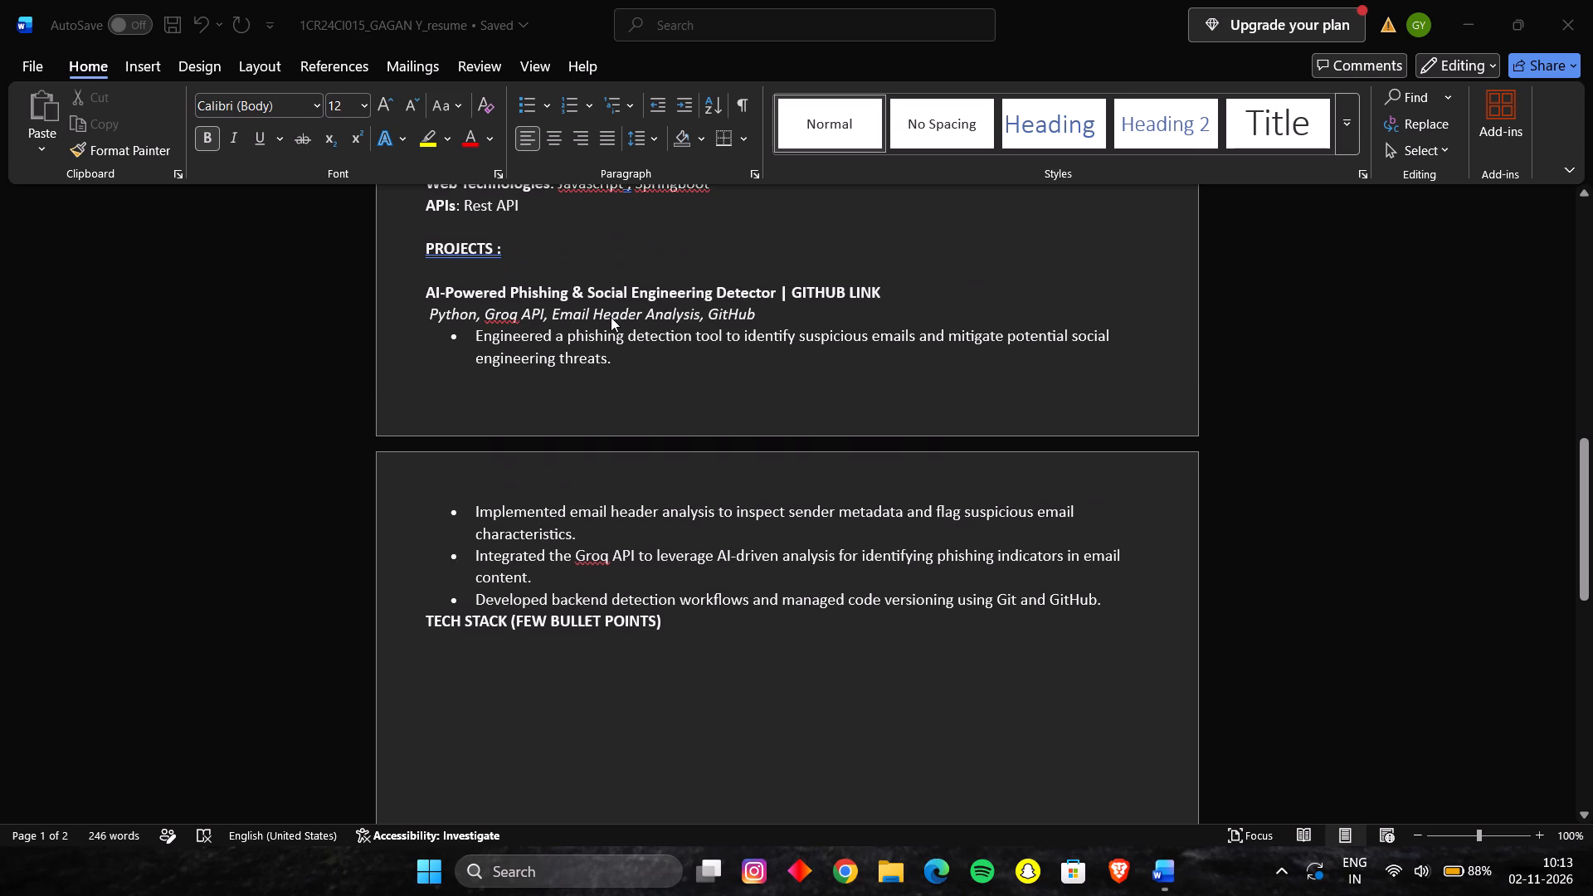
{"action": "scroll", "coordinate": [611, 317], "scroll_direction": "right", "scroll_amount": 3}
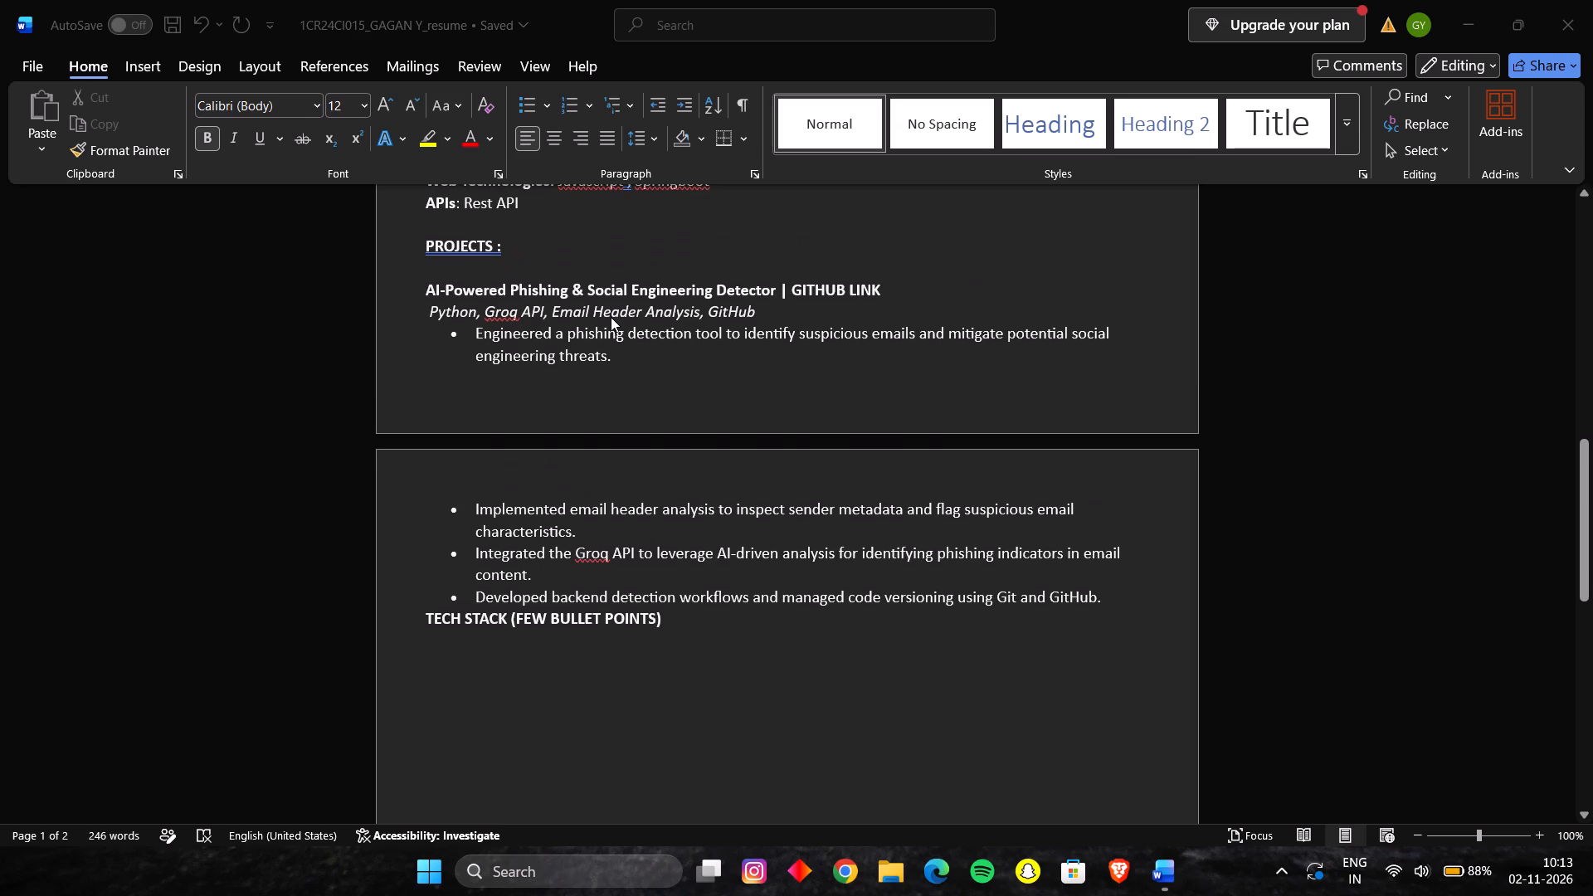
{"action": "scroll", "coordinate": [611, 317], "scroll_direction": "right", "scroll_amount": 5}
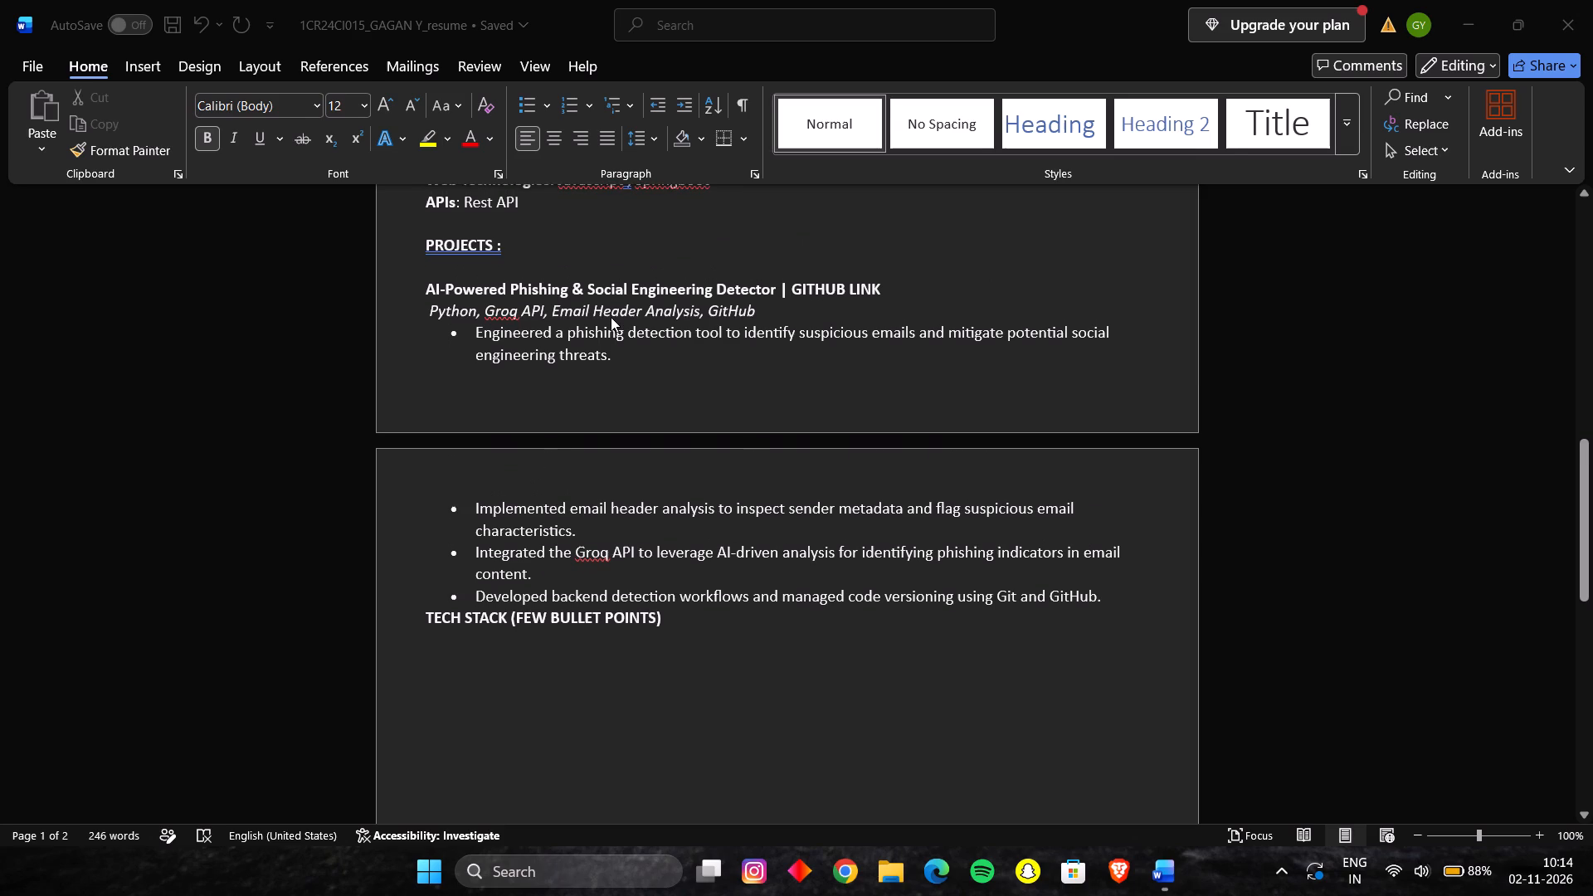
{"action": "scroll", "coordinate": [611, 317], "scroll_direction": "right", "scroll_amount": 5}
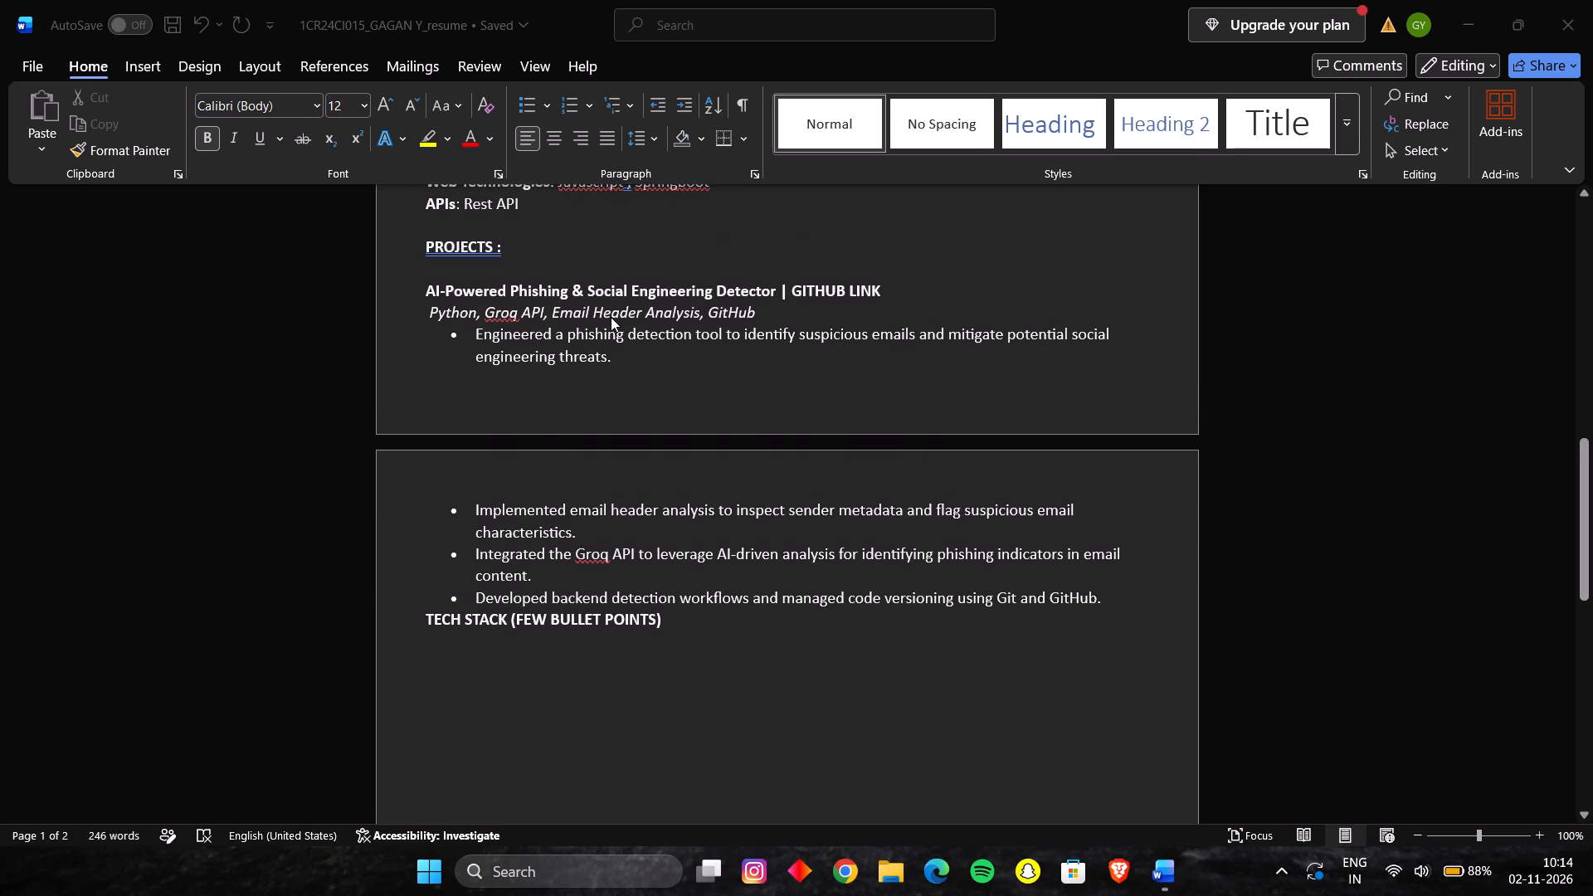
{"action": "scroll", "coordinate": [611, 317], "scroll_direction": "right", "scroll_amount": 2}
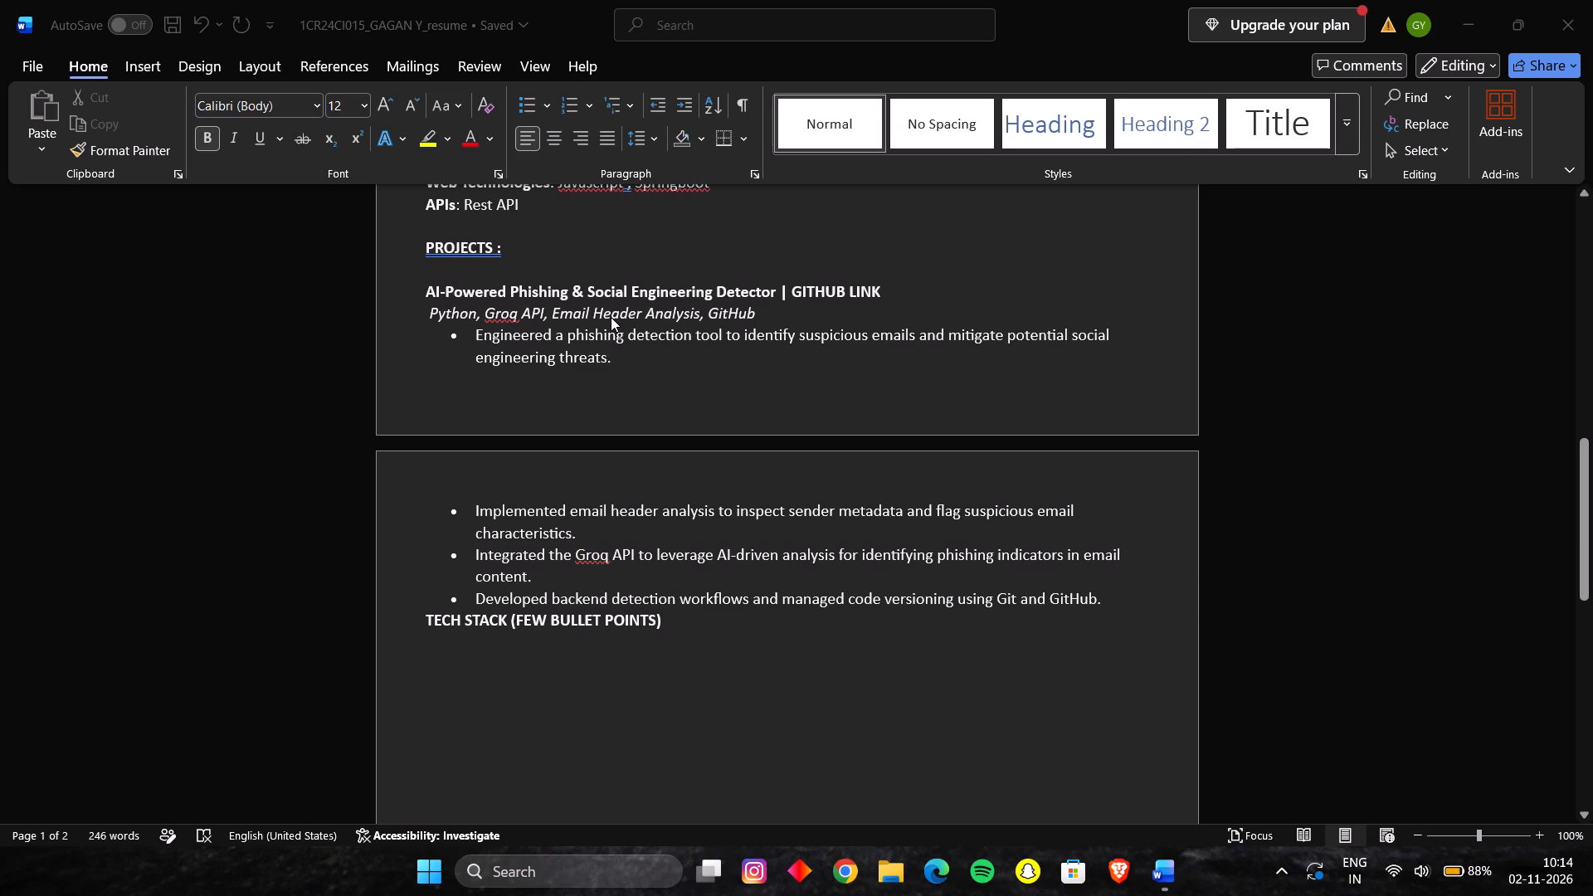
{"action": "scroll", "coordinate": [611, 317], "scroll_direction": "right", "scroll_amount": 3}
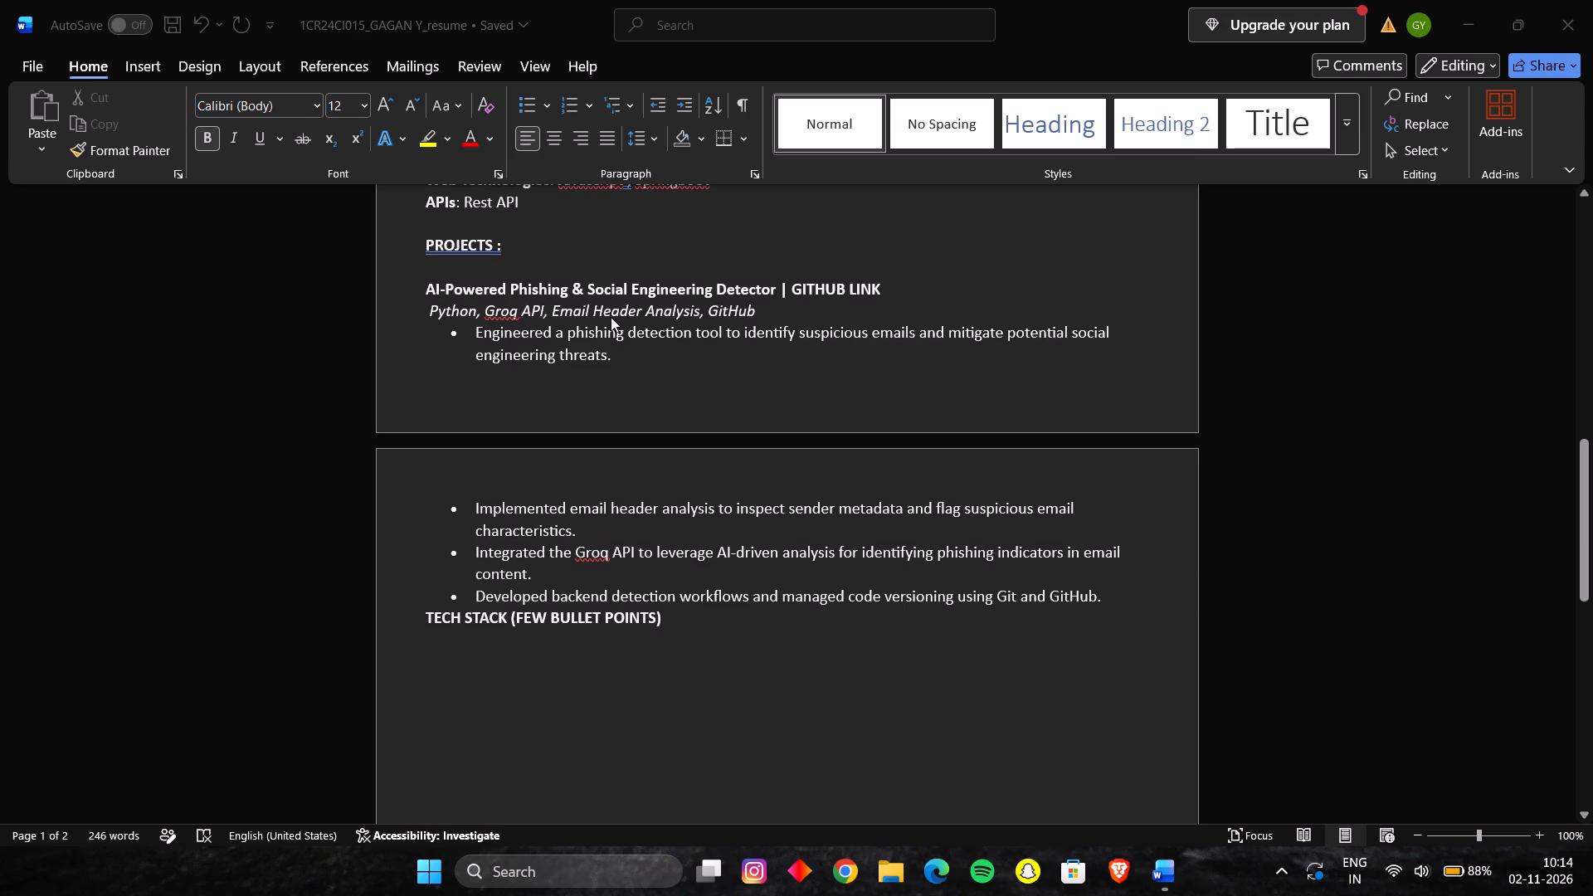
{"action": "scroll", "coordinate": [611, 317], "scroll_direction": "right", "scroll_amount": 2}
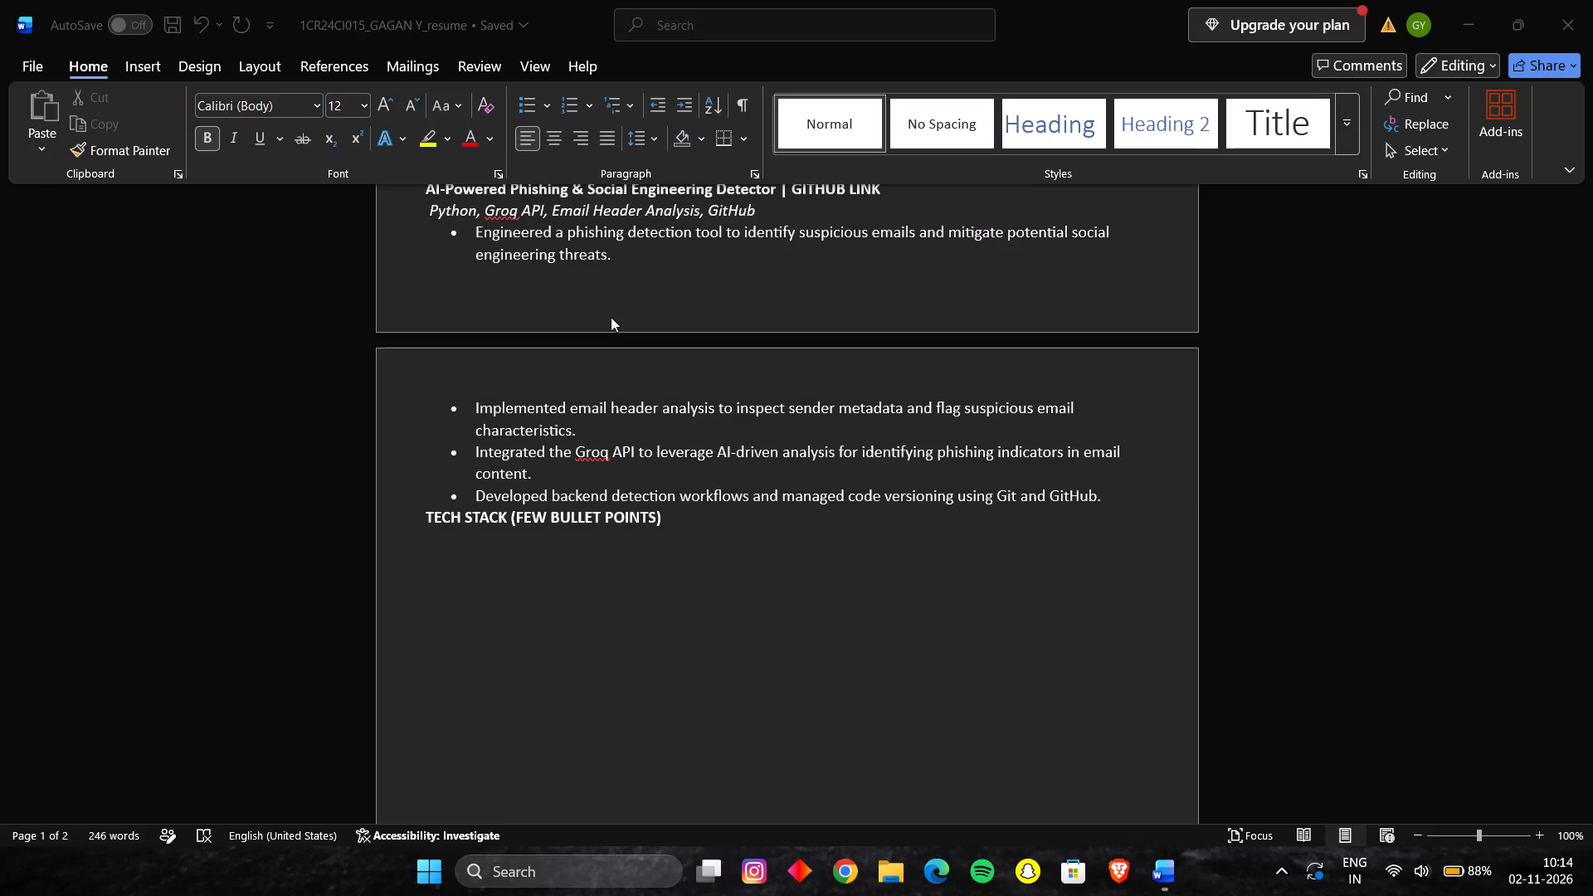
Copy the full AI-Powered Phishing & Social Engineering Detector project entry, from its title and technologies line through its last bullet.
{"action": "scroll", "coordinate": [611, 317], "scroll_direction": "up", "scroll_amount": 2}
{"action": "scroll", "coordinate": [611, 317], "scroll_direction": "down", "scroll_amount": 1}
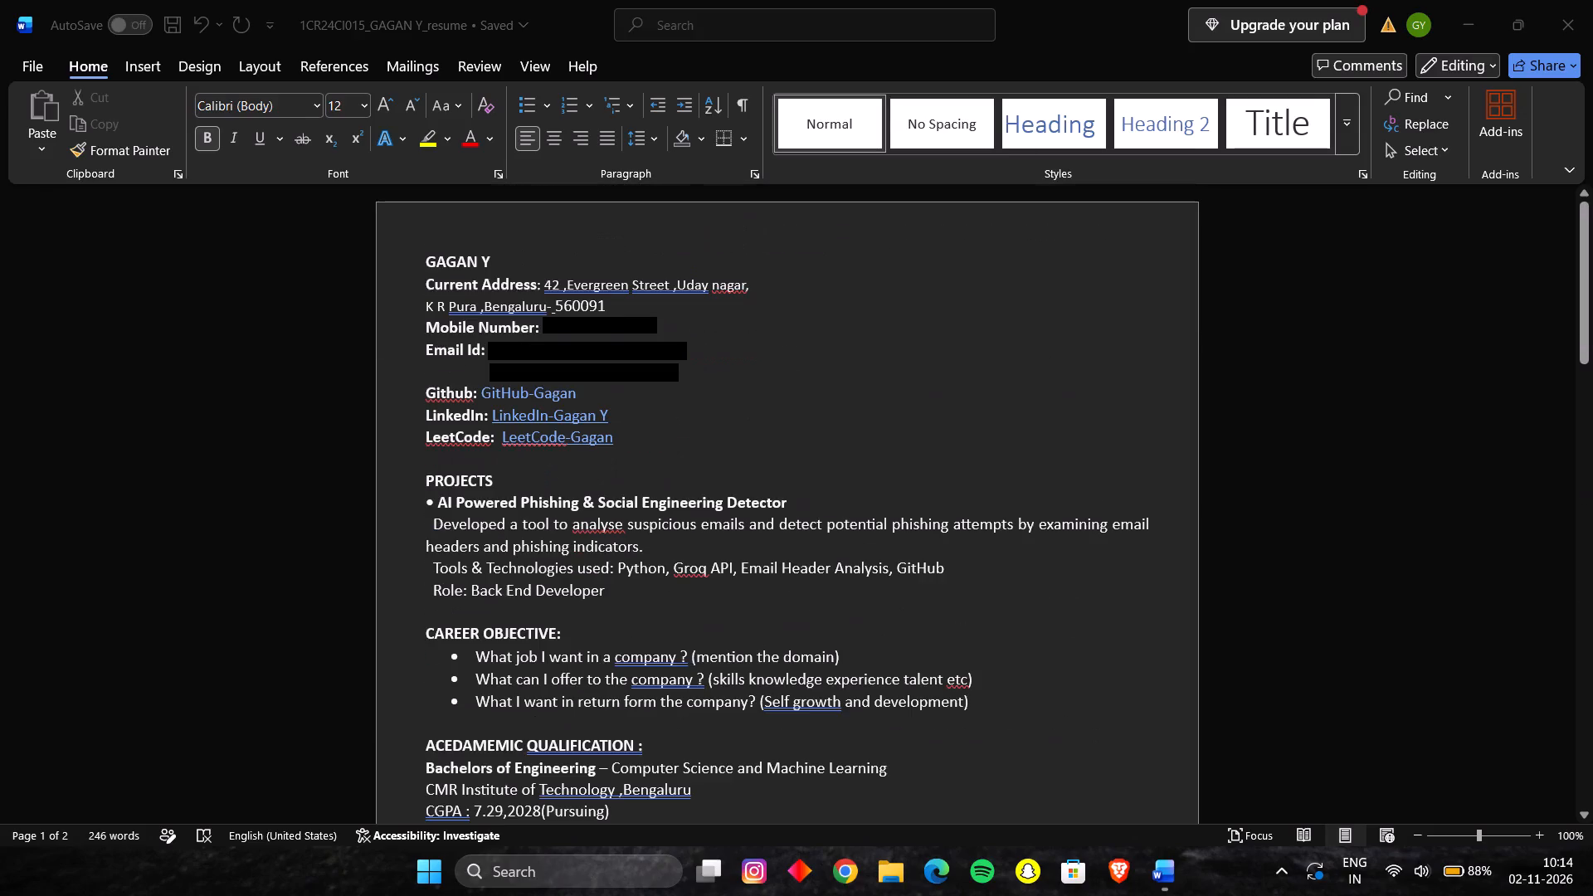
{"action": "scroll", "coordinate": [611, 317], "scroll_direction": "down", "scroll_amount": 1}
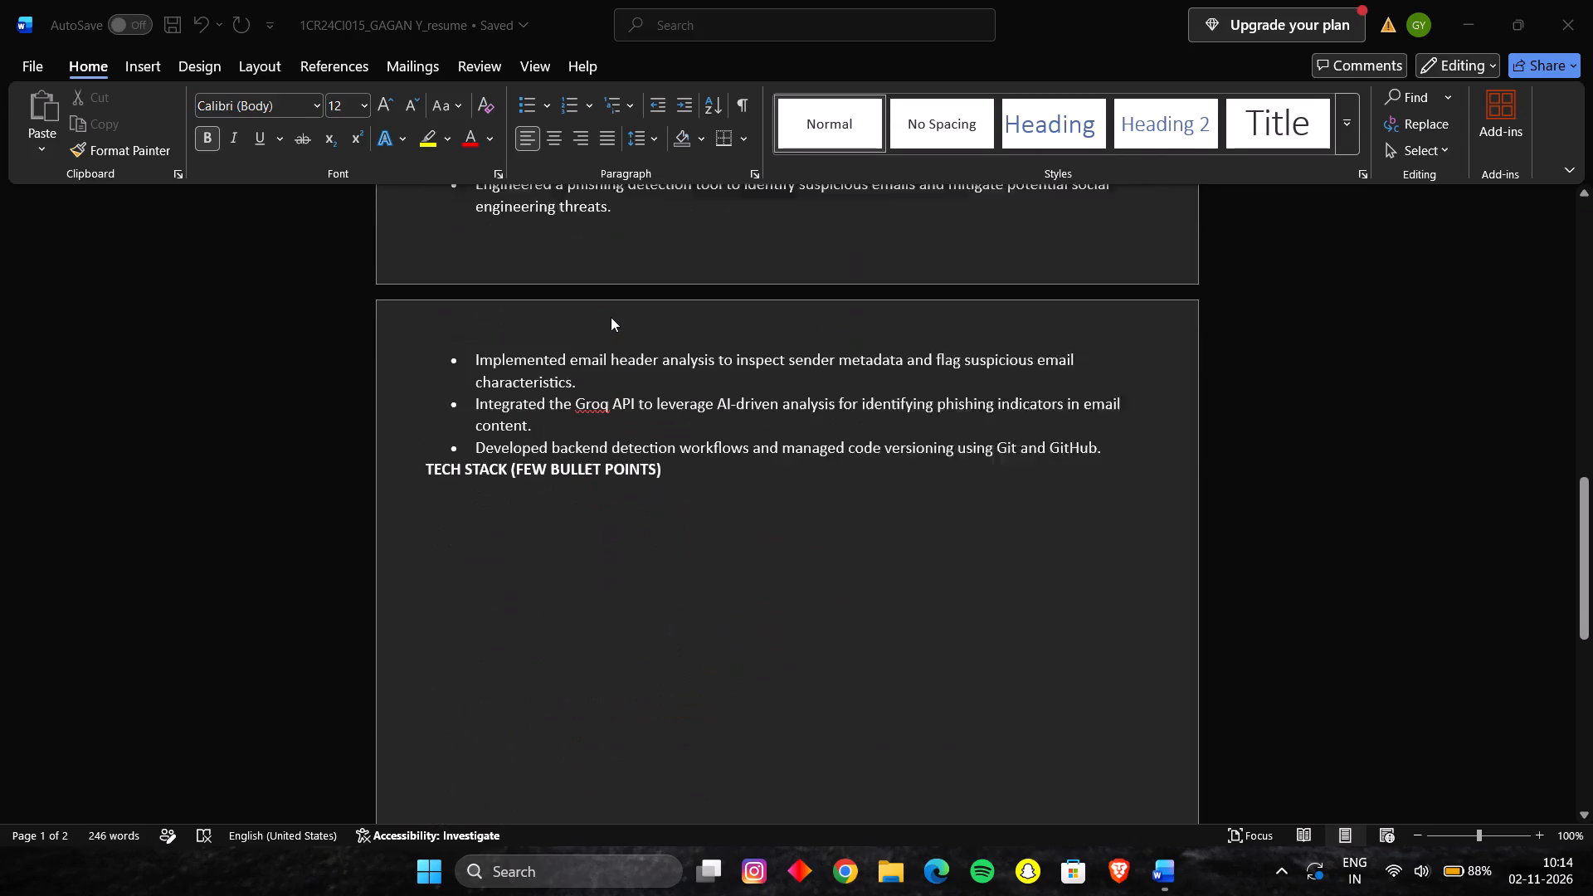
{"action": "scroll", "coordinate": [611, 317], "scroll_direction": "down", "scroll_amount": 1}
{"action": "left_click", "coordinate": [679, 455]}
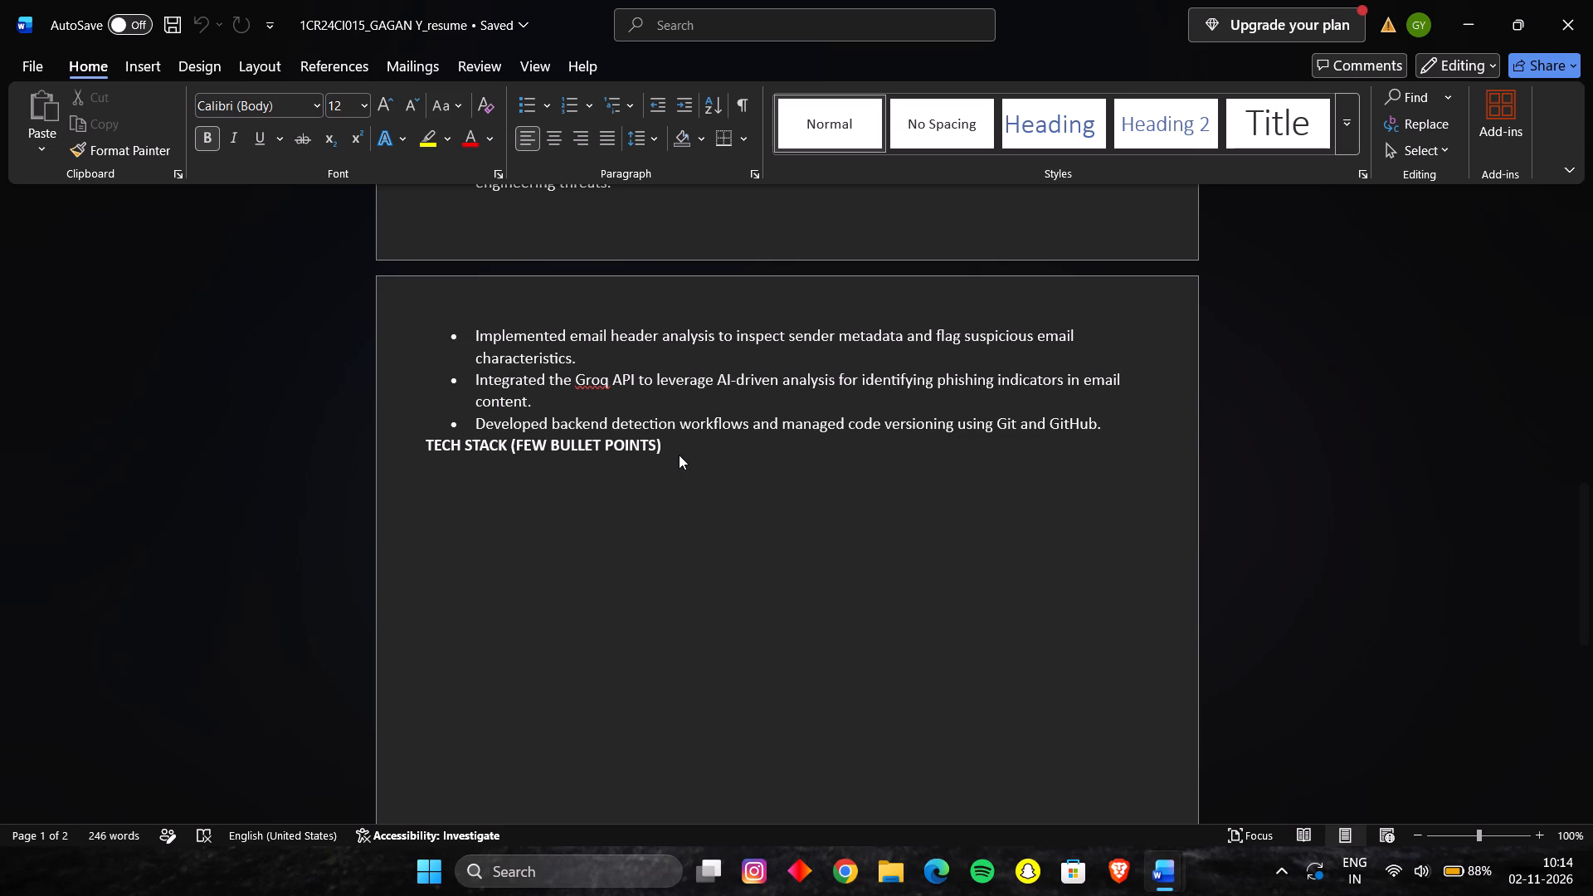
{"action": "scroll", "coordinate": [679, 455], "scroll_direction": "up", "scroll_amount": 1}
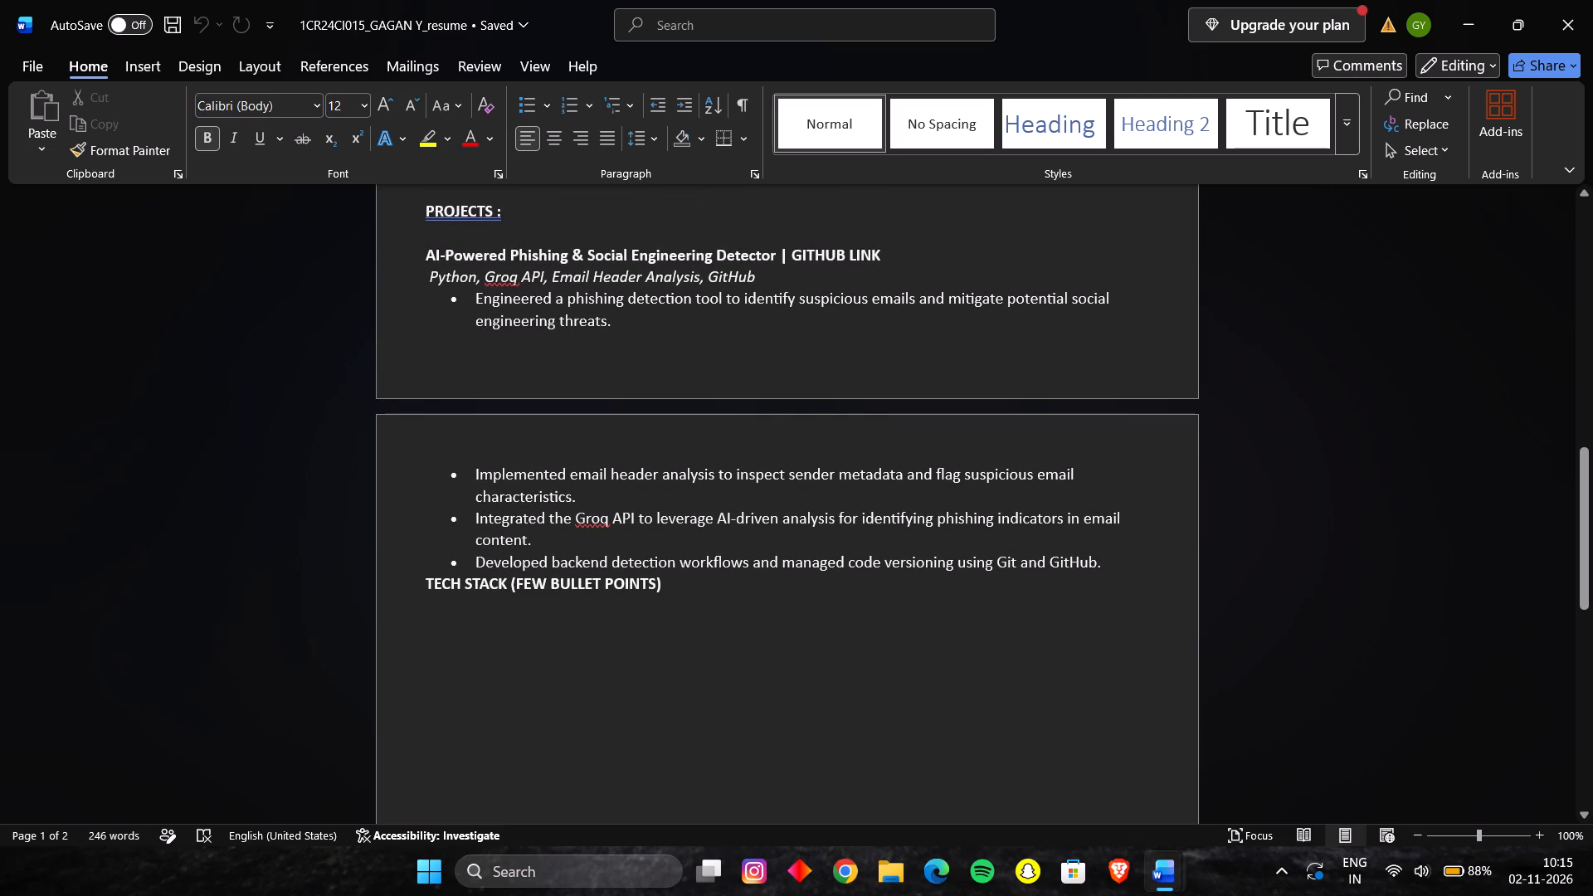
{"action": "left_click_drag", "start_coordinate": [427, 277], "coordinate": [689, 560]}
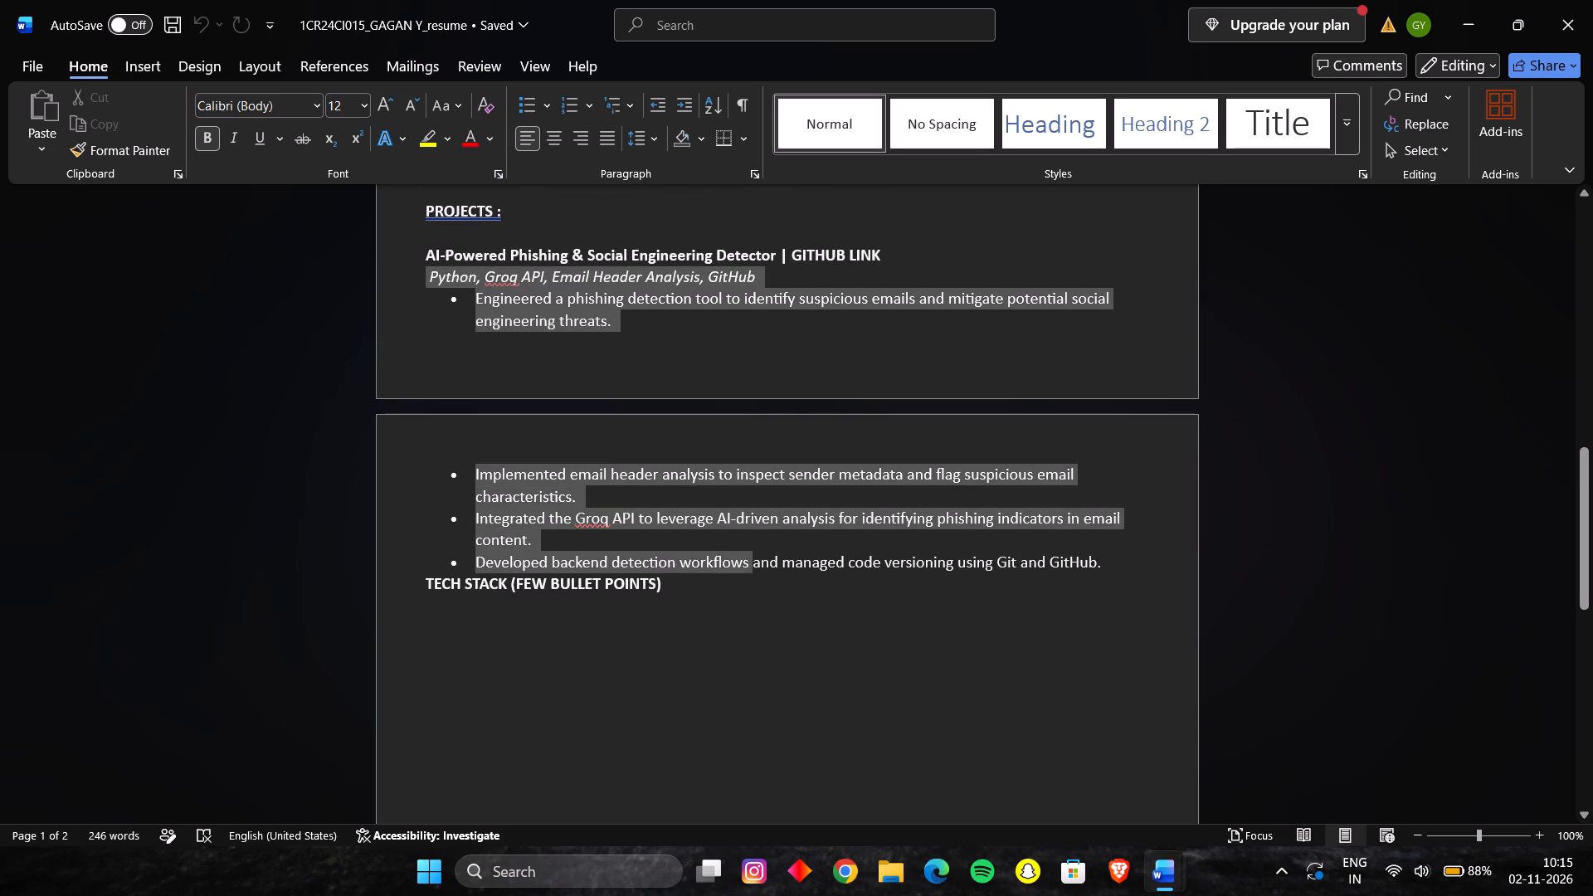
{"action": "left_click_drag", "start_coordinate": [689, 560], "coordinate": [1084, 548]}
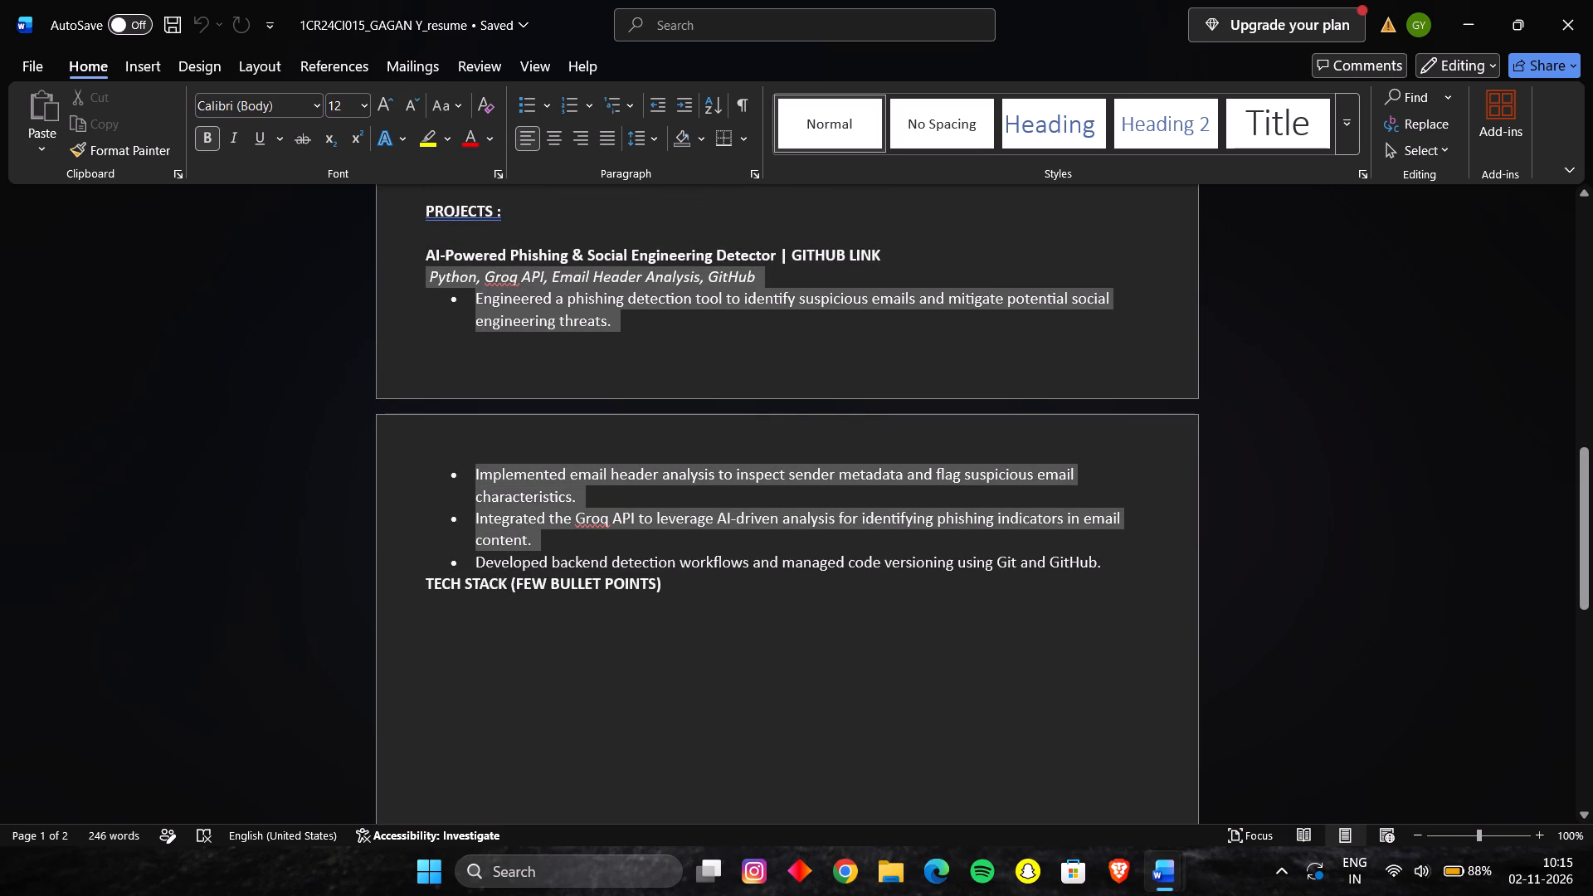
{"action": "left_click_drag", "start_coordinate": [1084, 548], "coordinate": [1091, 556]}
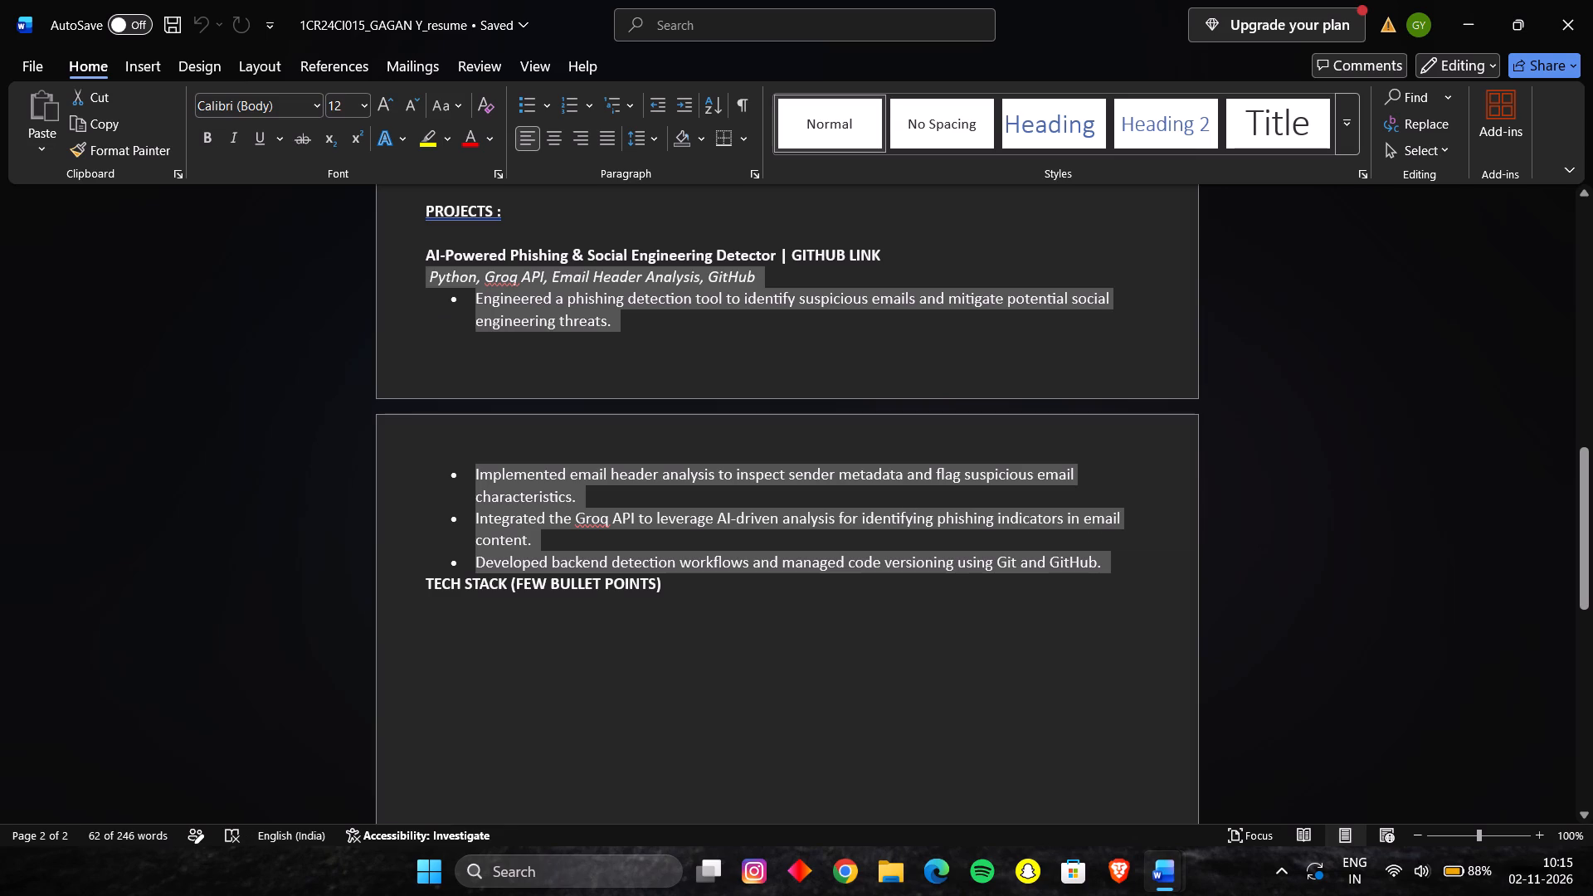
{"action": "left_click", "coordinate": [424, 259]}
{"action": "left_click_drag", "start_coordinate": [424, 259], "coordinate": [588, 364]}
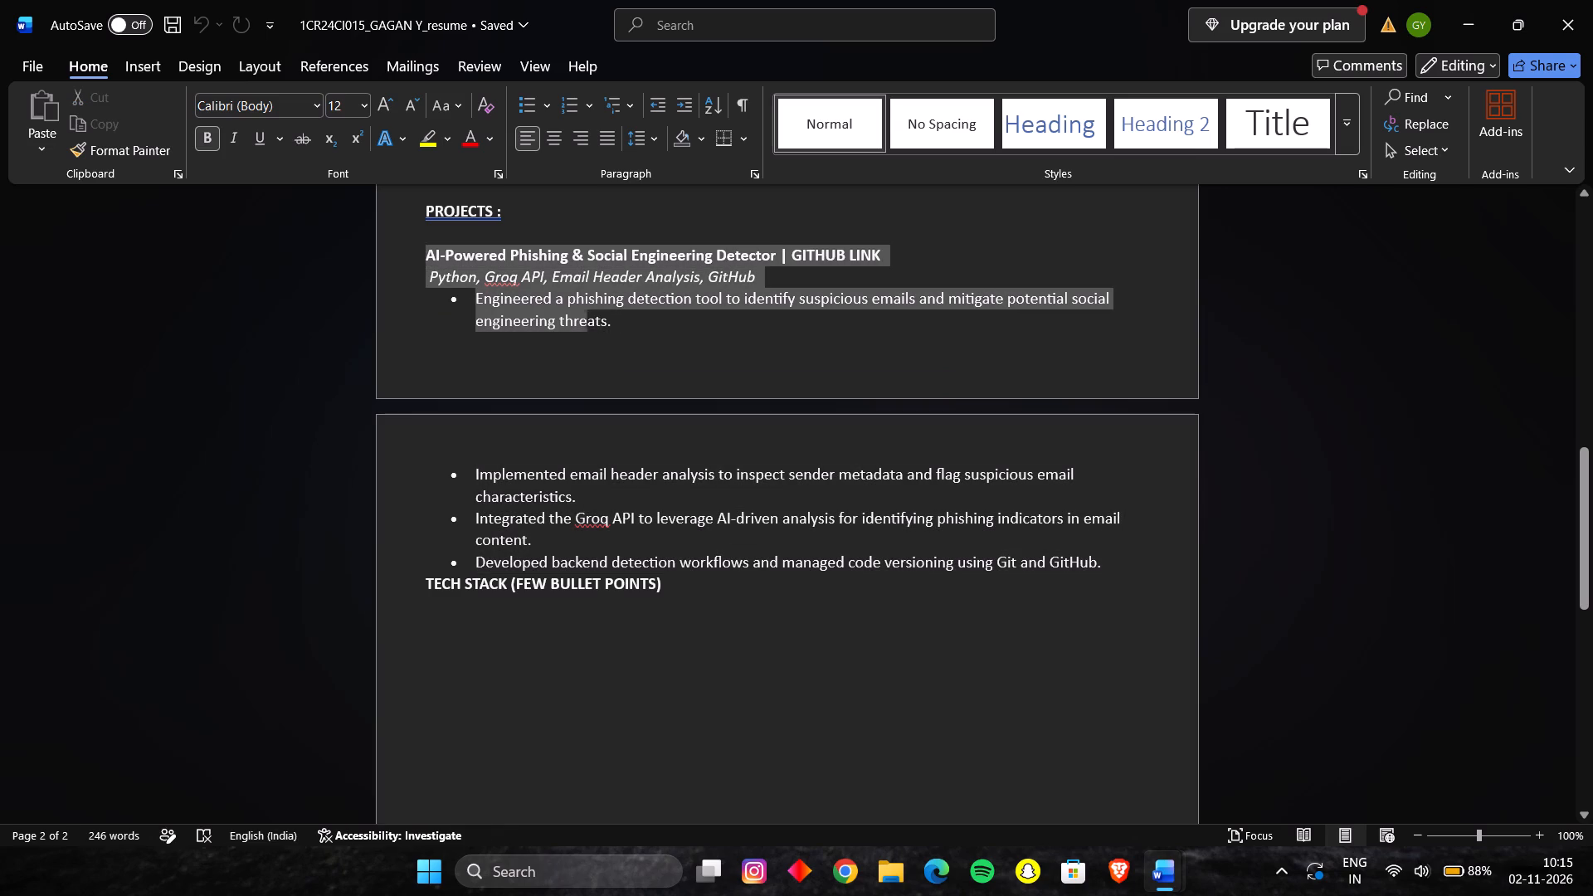
{"action": "left_click_drag", "start_coordinate": [588, 364], "coordinate": [1092, 568]}
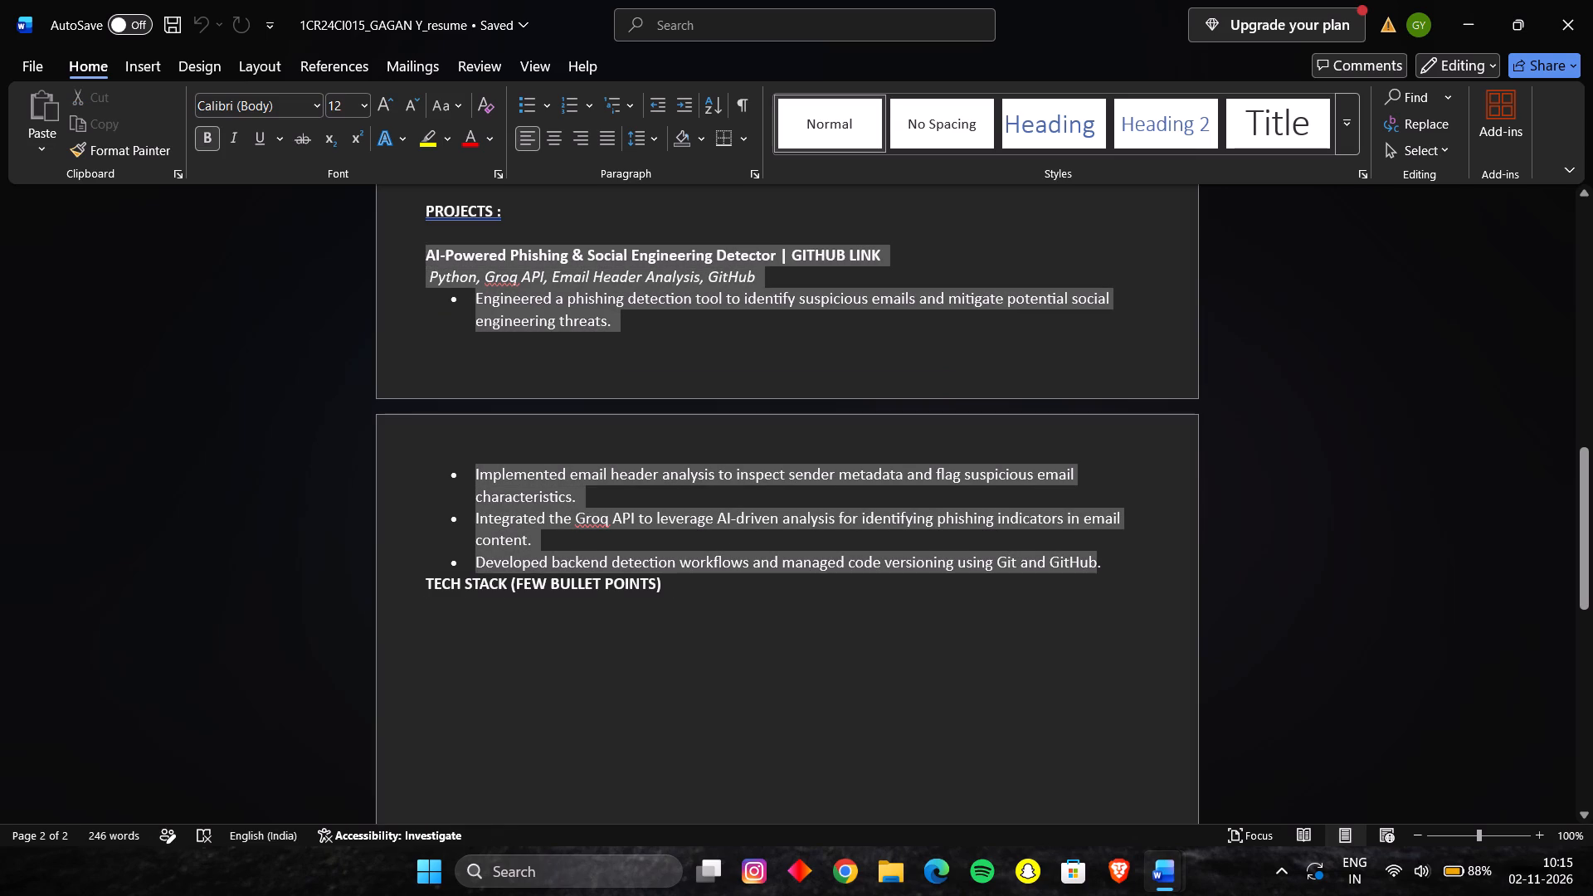
{"action": "left_click_drag", "start_coordinate": [1092, 568], "coordinate": [1110, 567]}
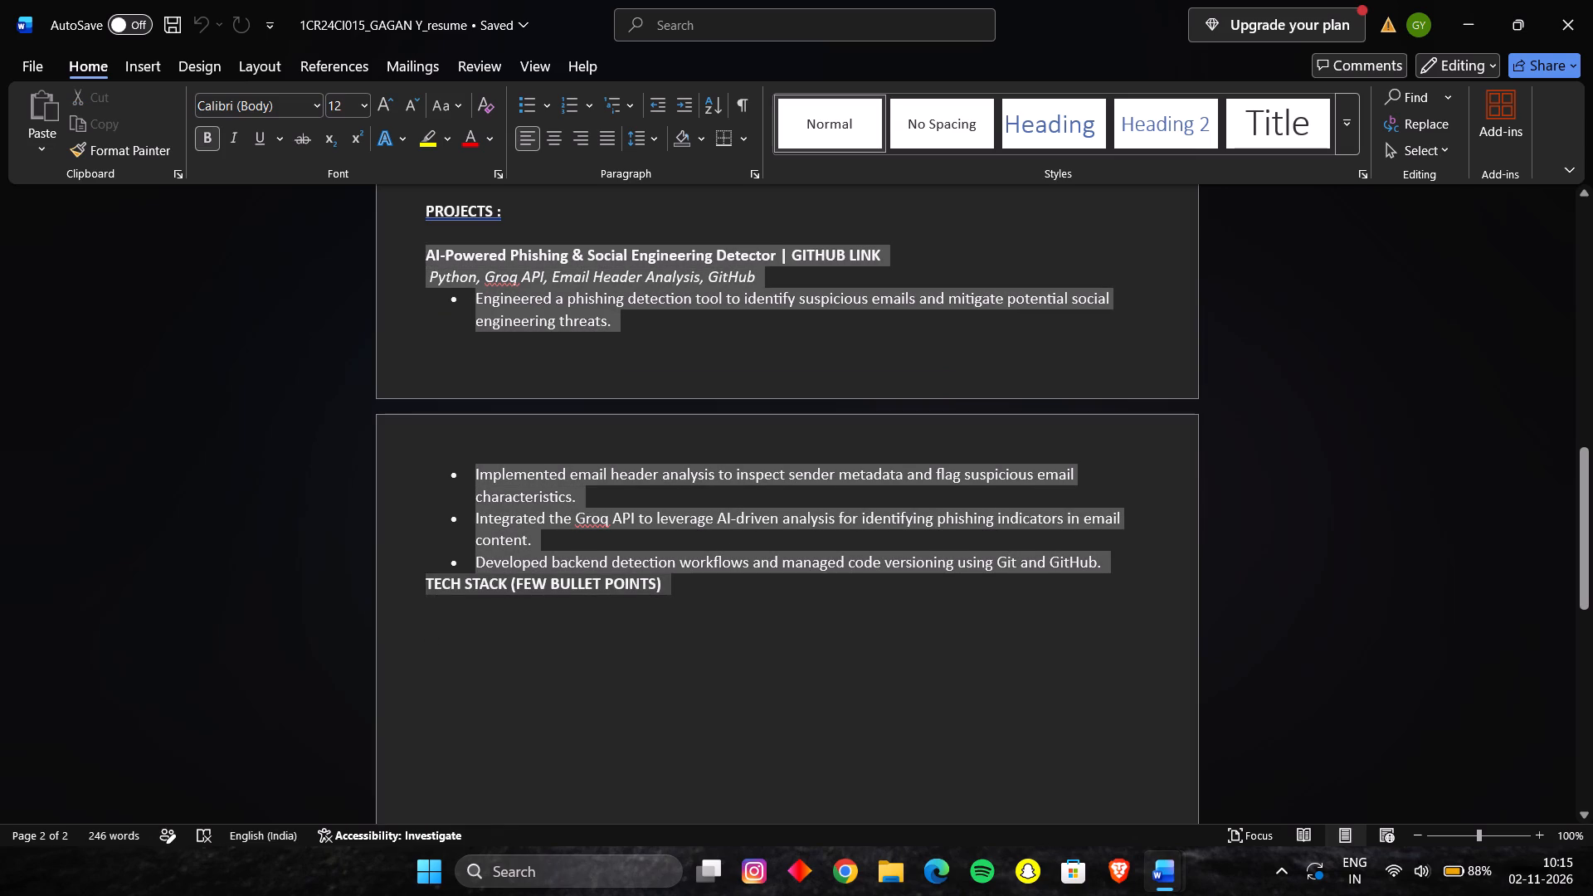
{"action": "left_click_drag", "start_coordinate": [1110, 567], "coordinate": [1110, 567]}
{"action": "key", "text": "ctrl+c"}
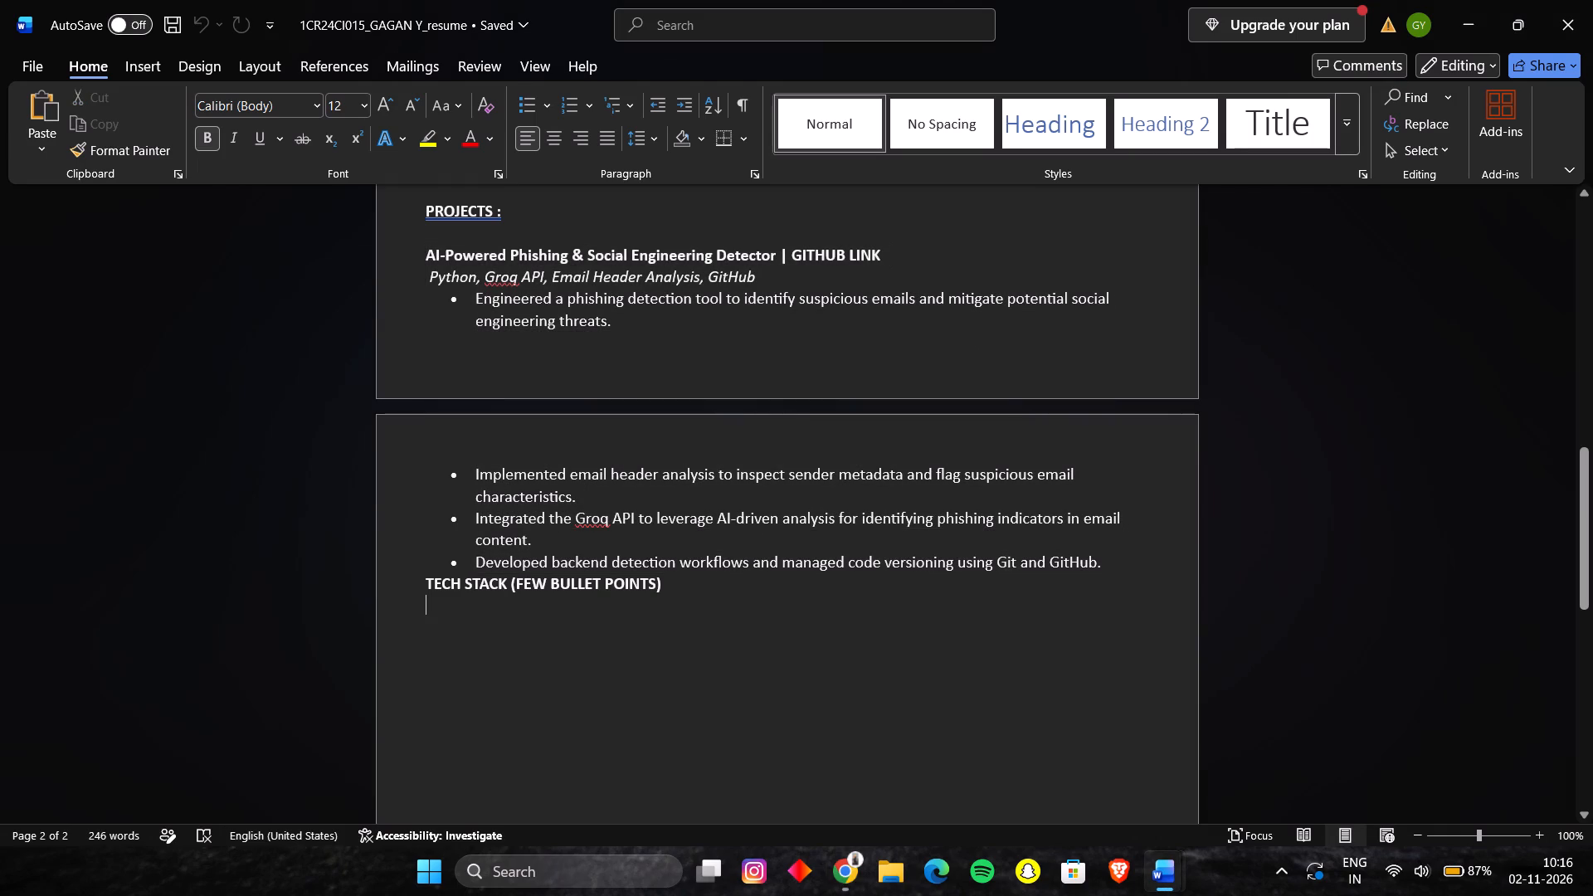
{"action": "key", "text": "Tab"}
{"action": "key", "text": "ctrl+v"}
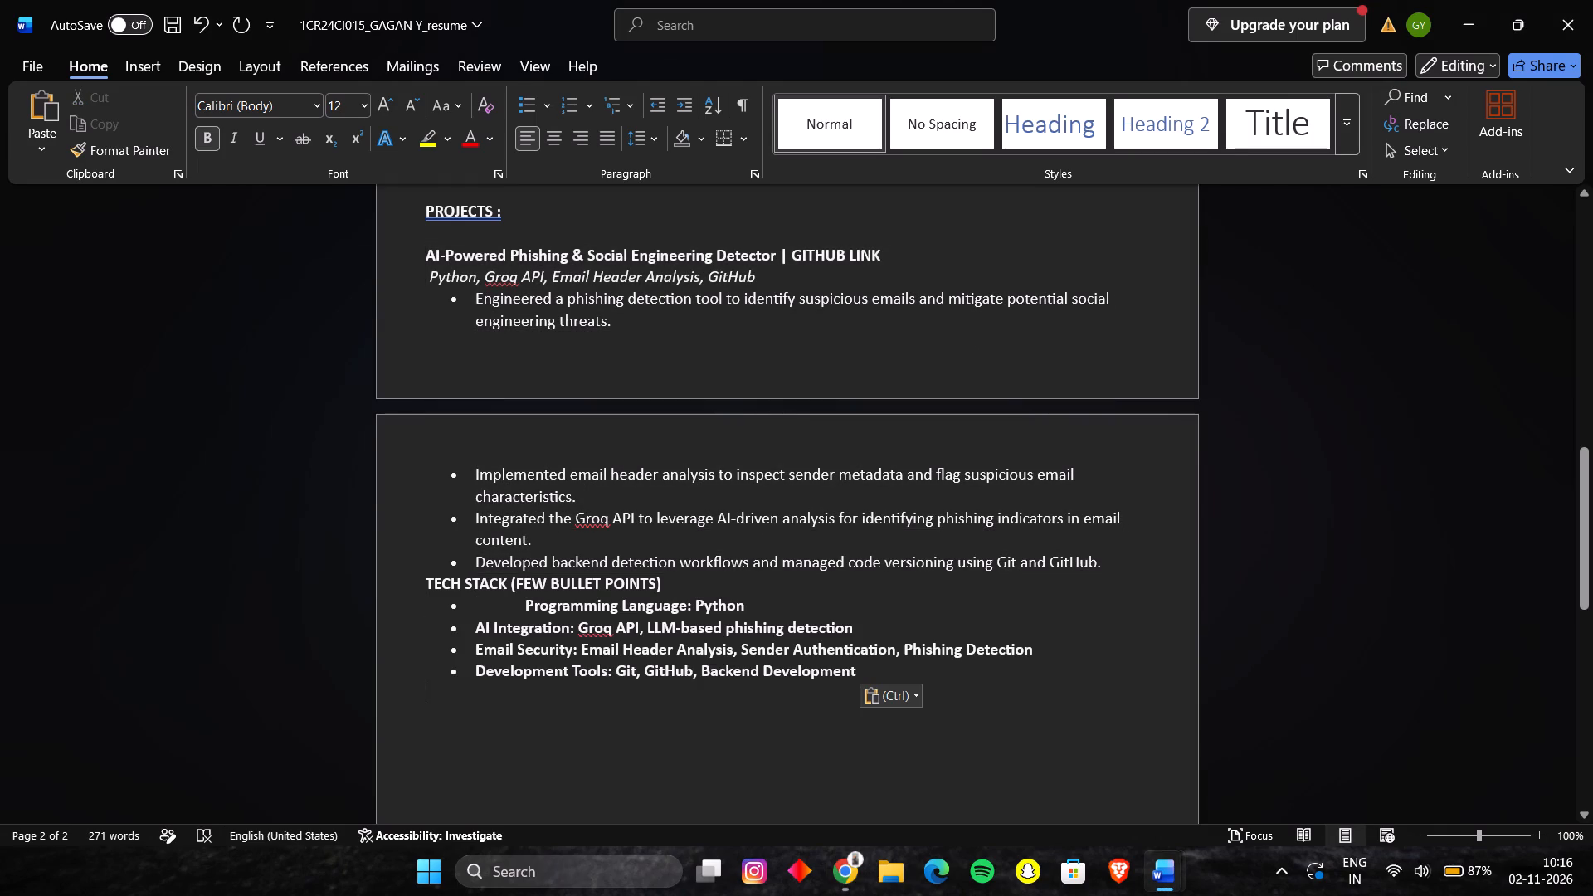
{"action": "left_click", "coordinate": [519, 605]}
{"action": "key", "text": "BackSpace"}
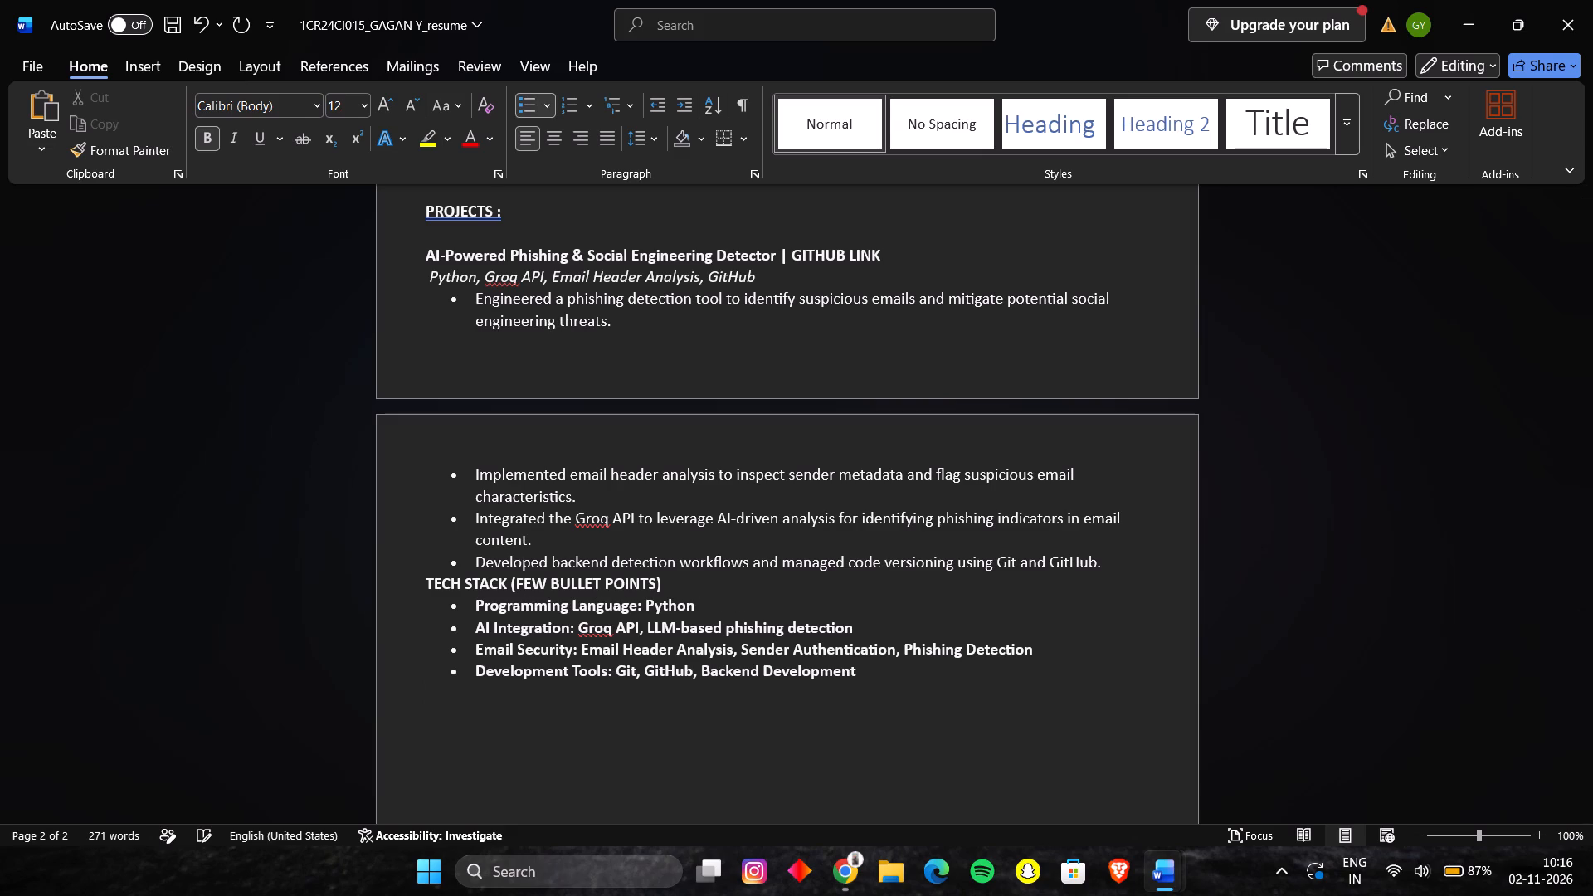
Remove the bold from the text following each label in the four TECH STACK bullets, from Python to Git, GitHub, Backend Development.
{"action": "double_click", "coordinate": [655, 604]}
{"action": "key", "text": "ctrl+b"}
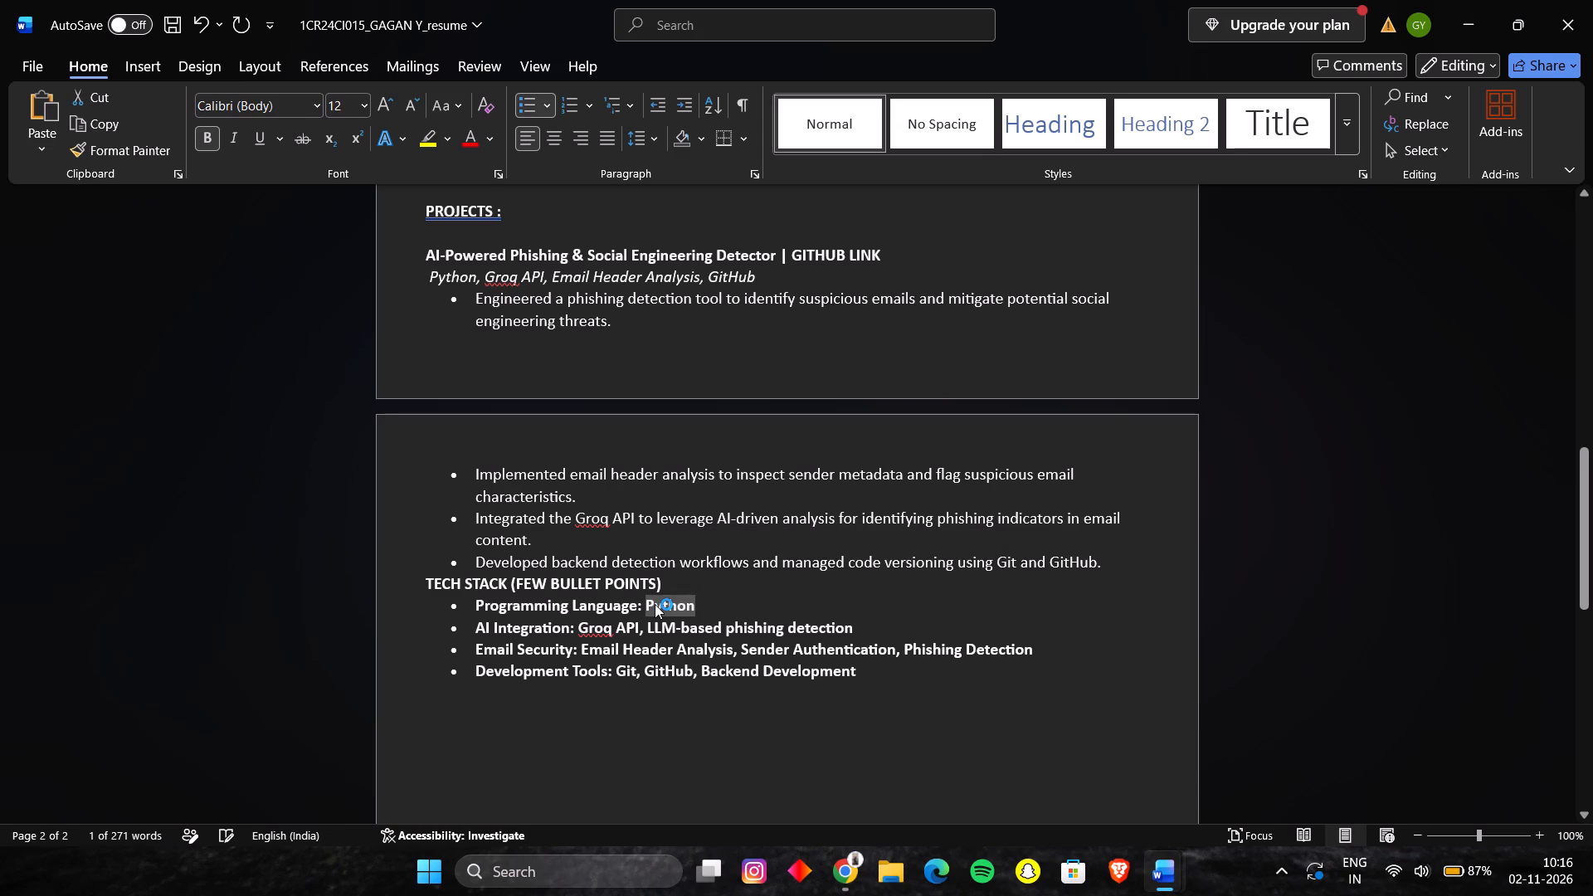
{"action": "triple_click", "coordinate": [592, 626]}
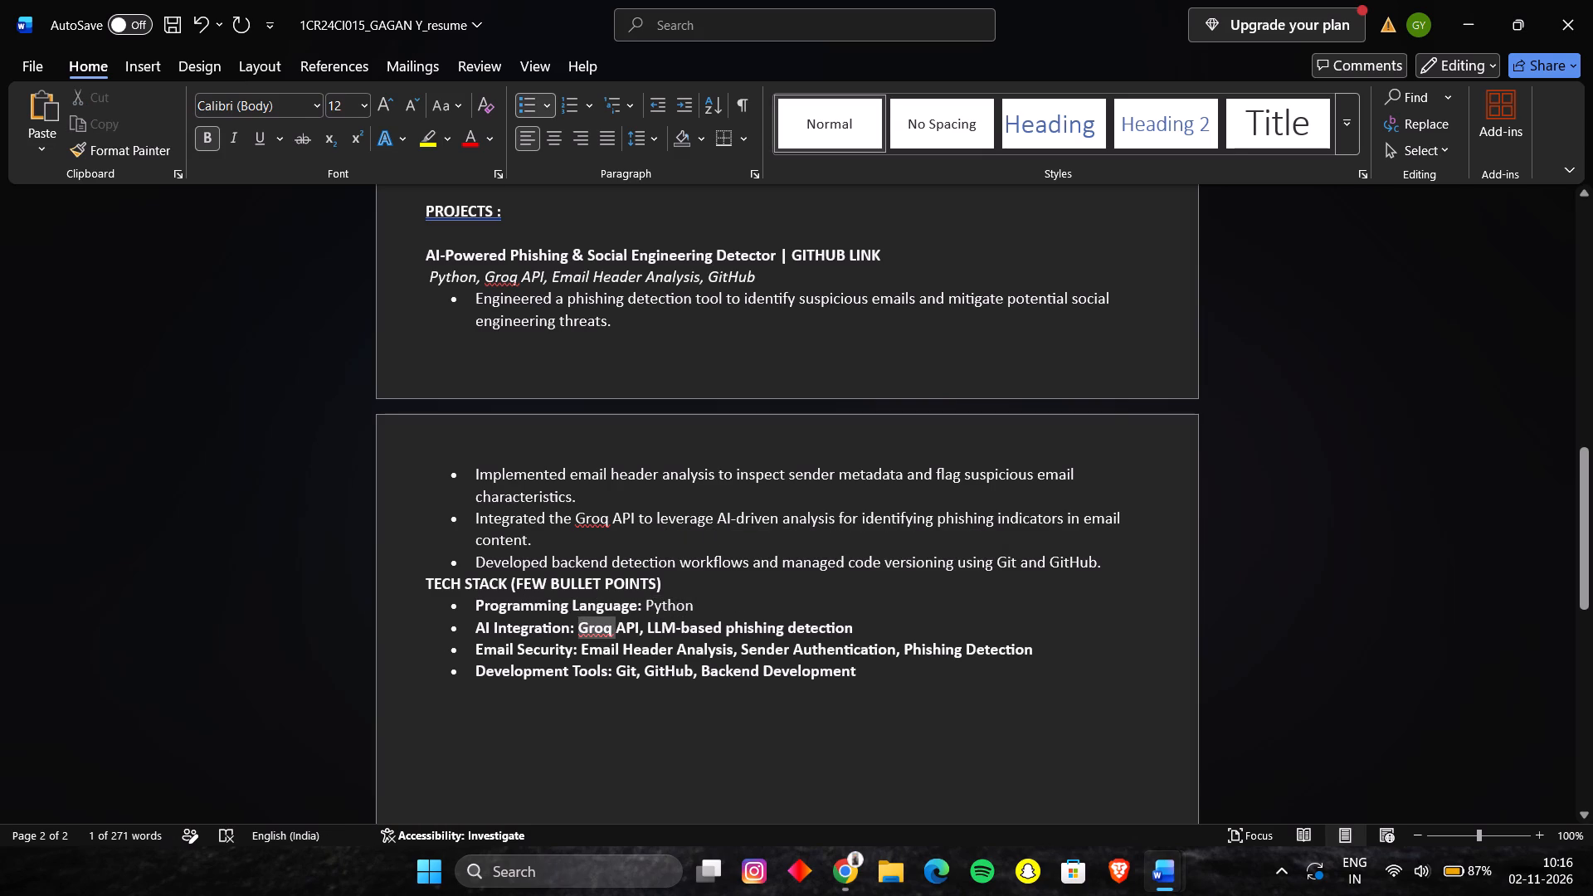
{"action": "left_click", "coordinate": [592, 626]}
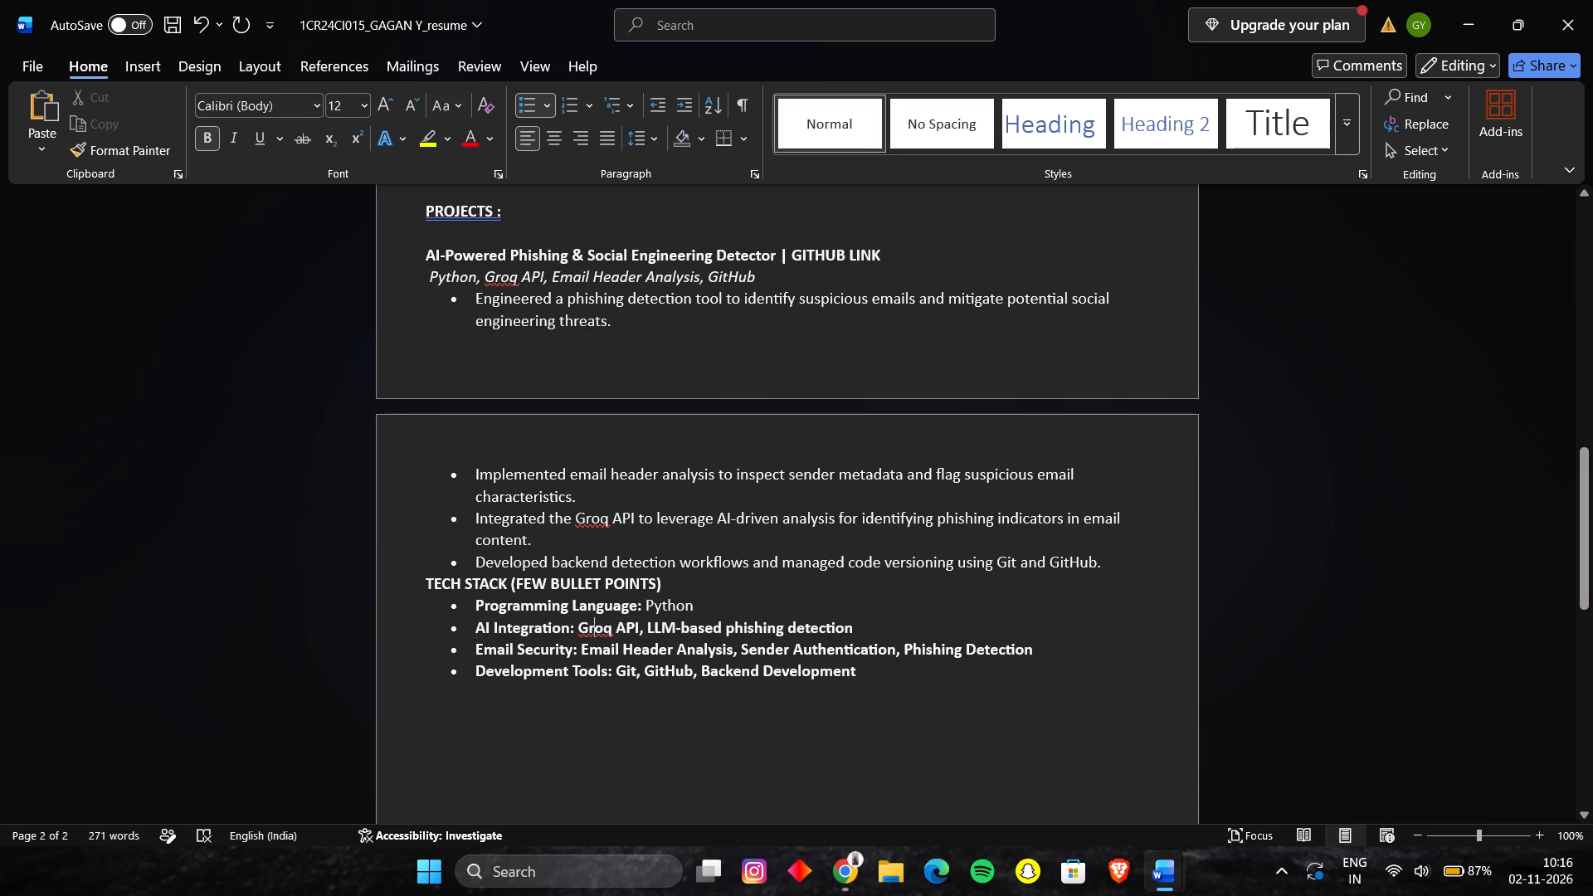
{"action": "left_click_drag", "start_coordinate": [576, 626], "coordinate": [827, 615]}
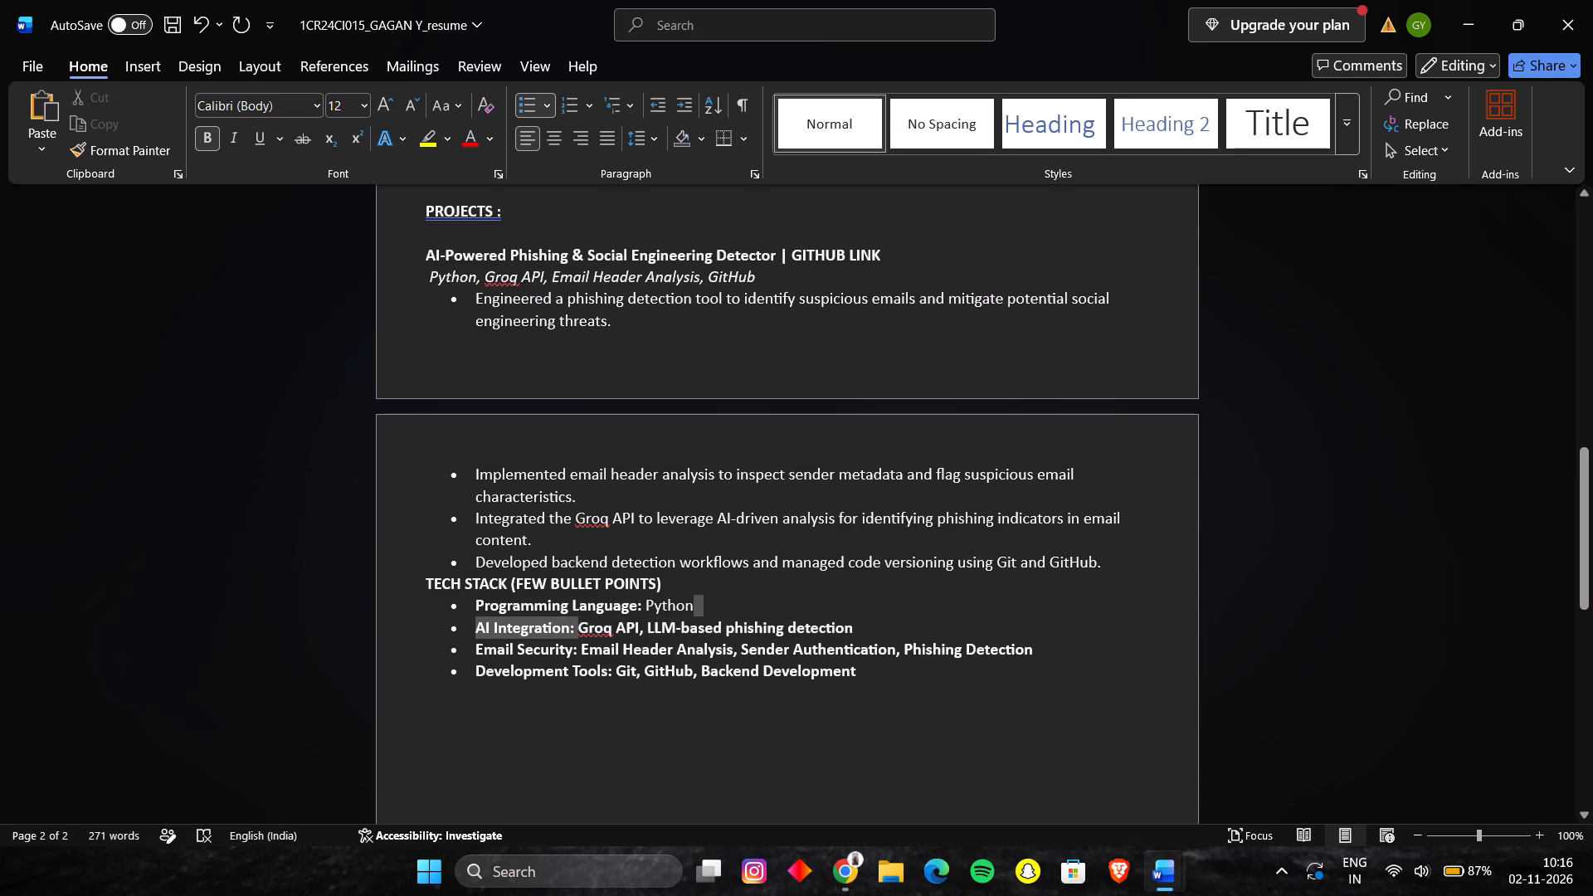
{"action": "left_click_drag", "start_coordinate": [827, 615], "coordinate": [857, 626]}
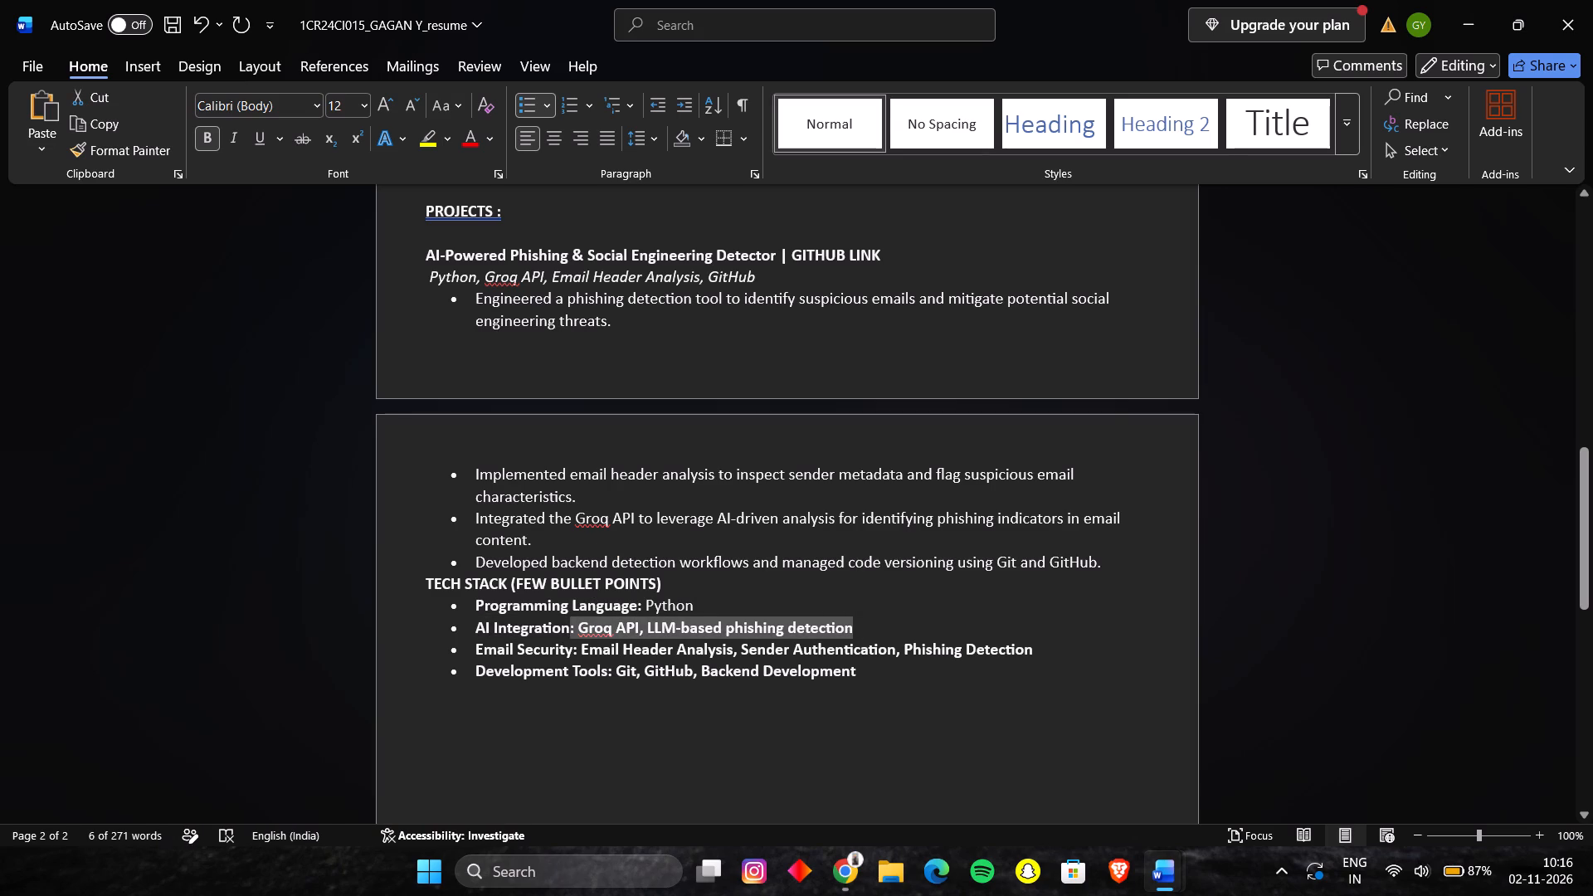
{"action": "key", "text": "ctrl+b"}
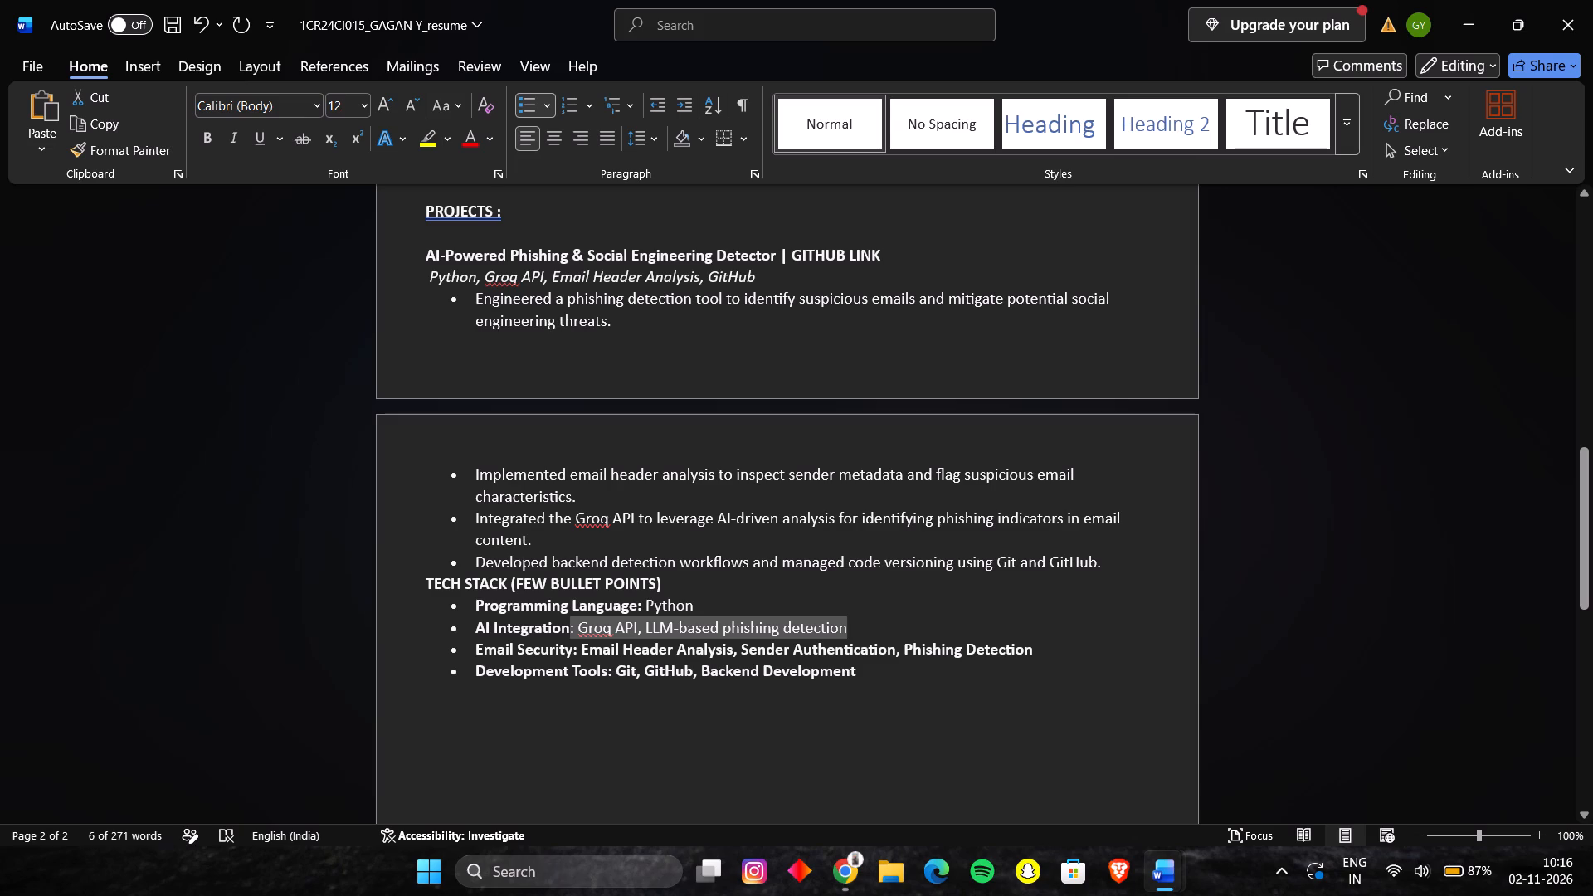
{"action": "left_click_drag", "start_coordinate": [581, 652], "coordinate": [1037, 651]}
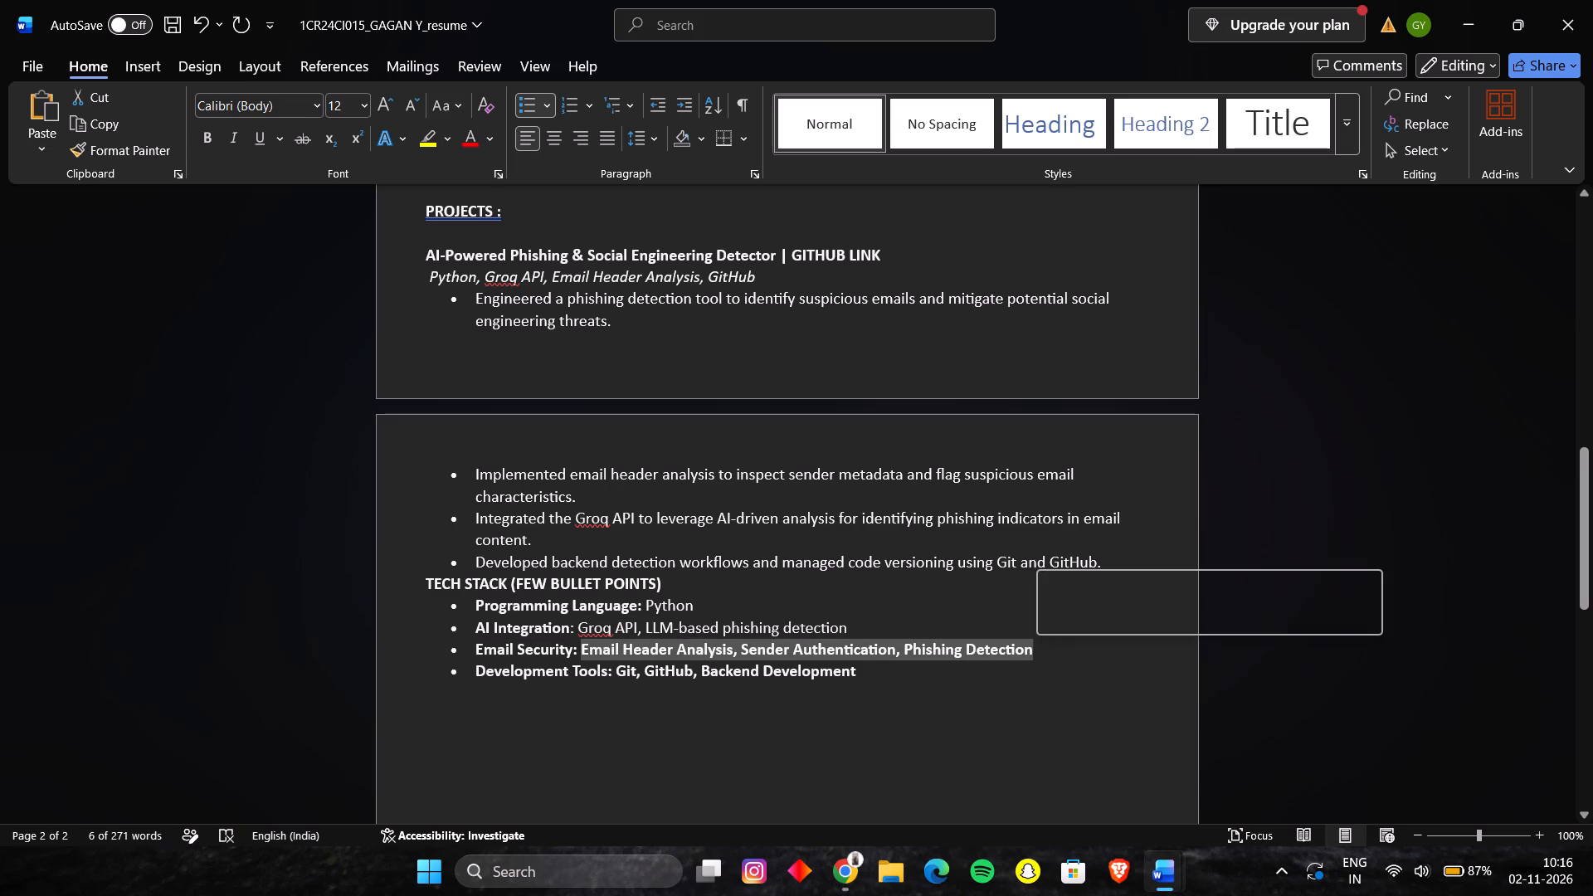
{"action": "key", "text": "ctrl+b"}
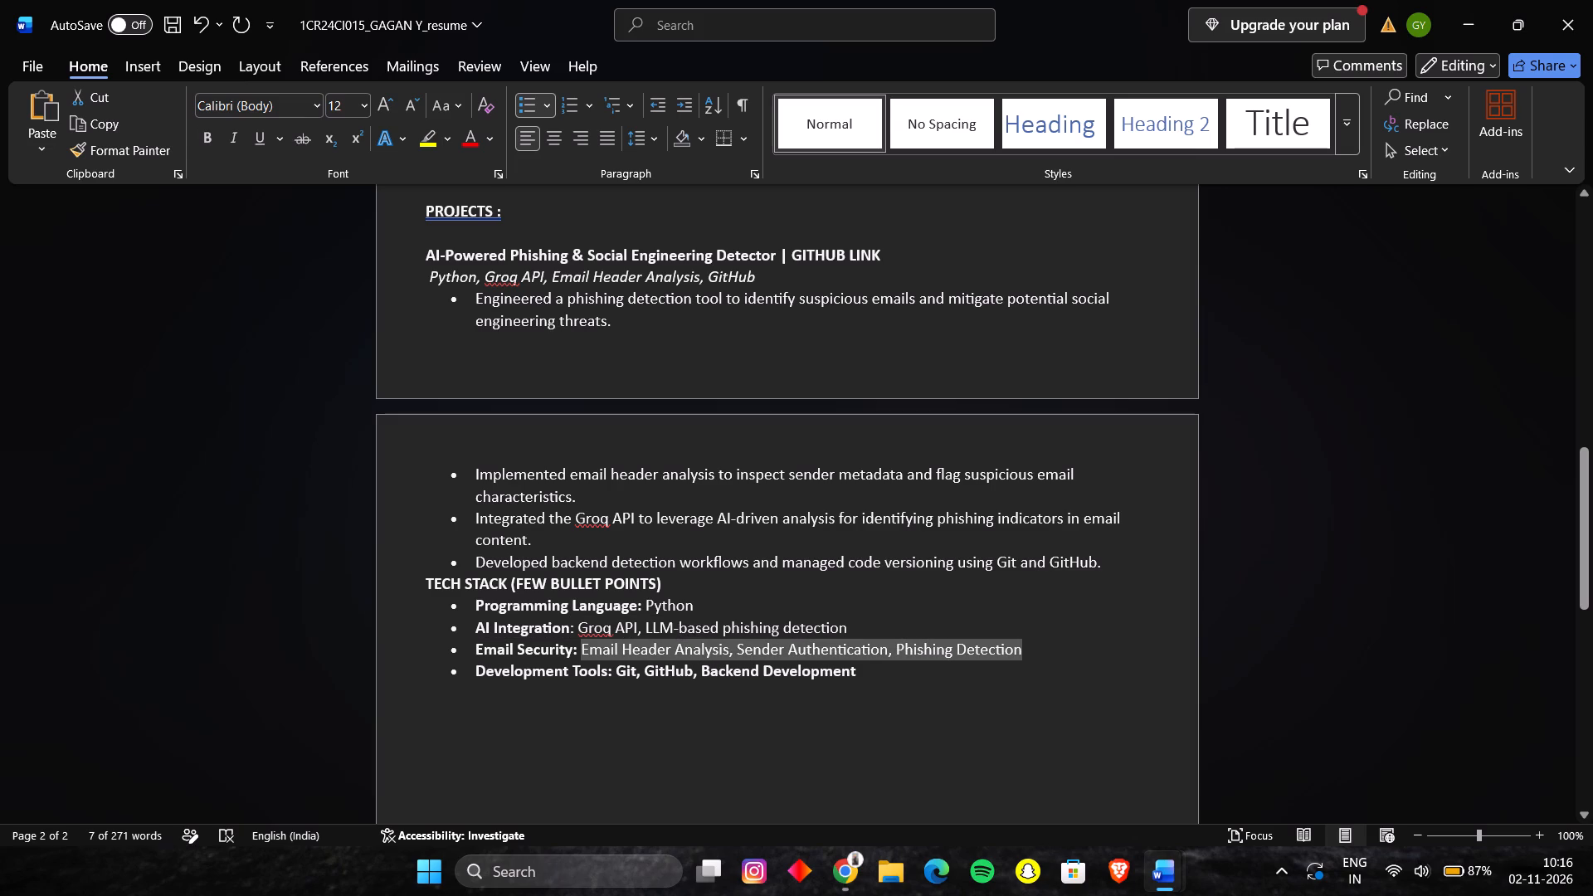
{"action": "left_click_drag", "start_coordinate": [613, 674], "coordinate": [829, 693]}
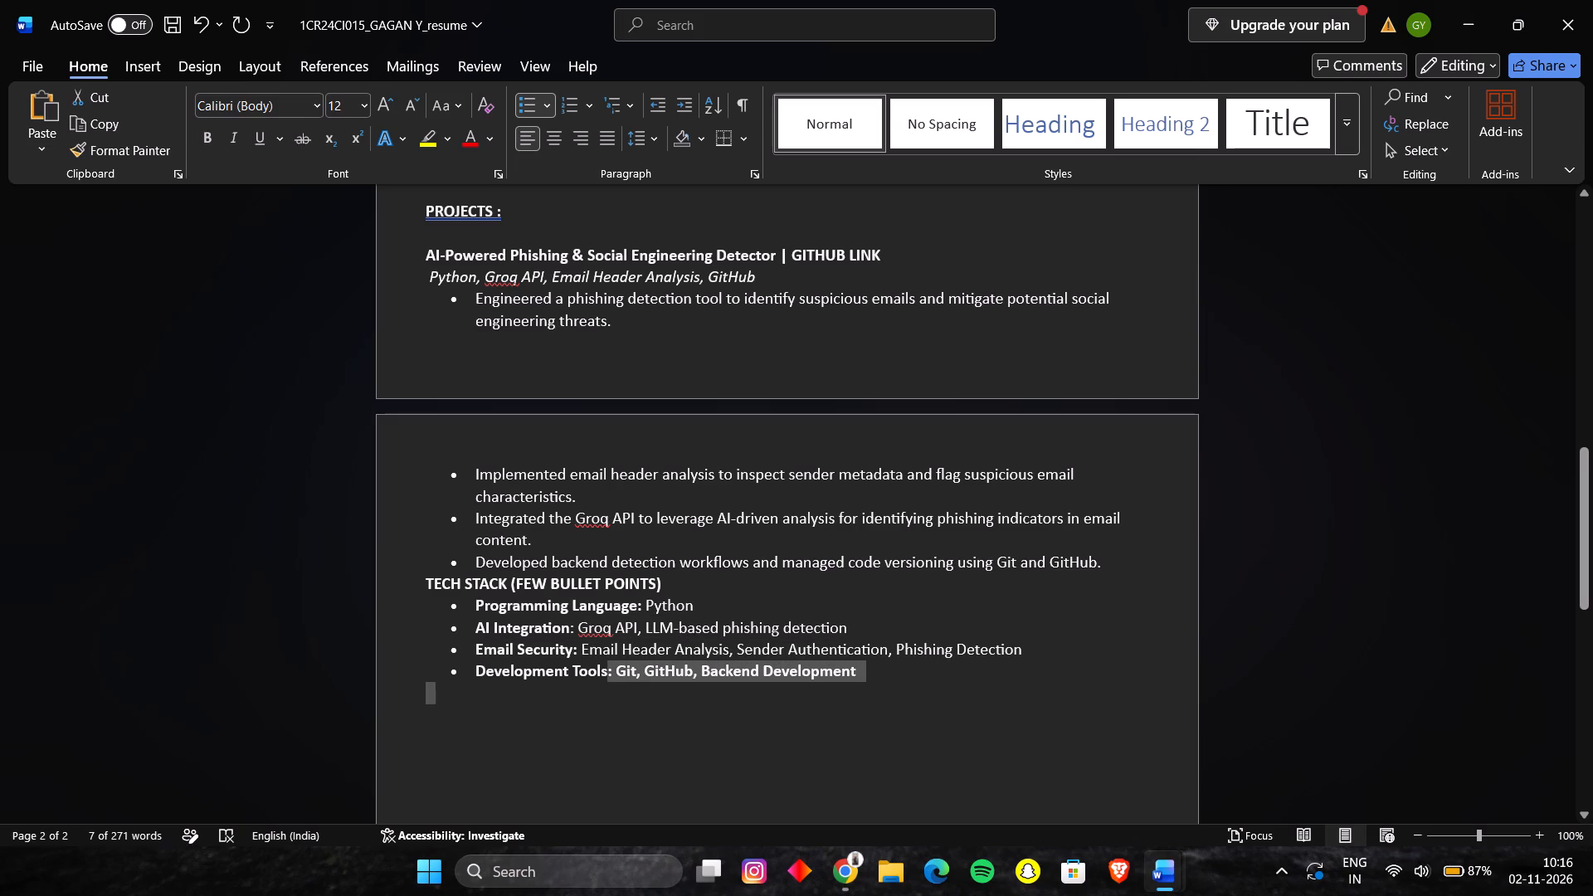
{"action": "left_click_drag", "start_coordinate": [829, 693], "coordinate": [837, 677]}
{"action": "key", "text": "ctrl+b"}
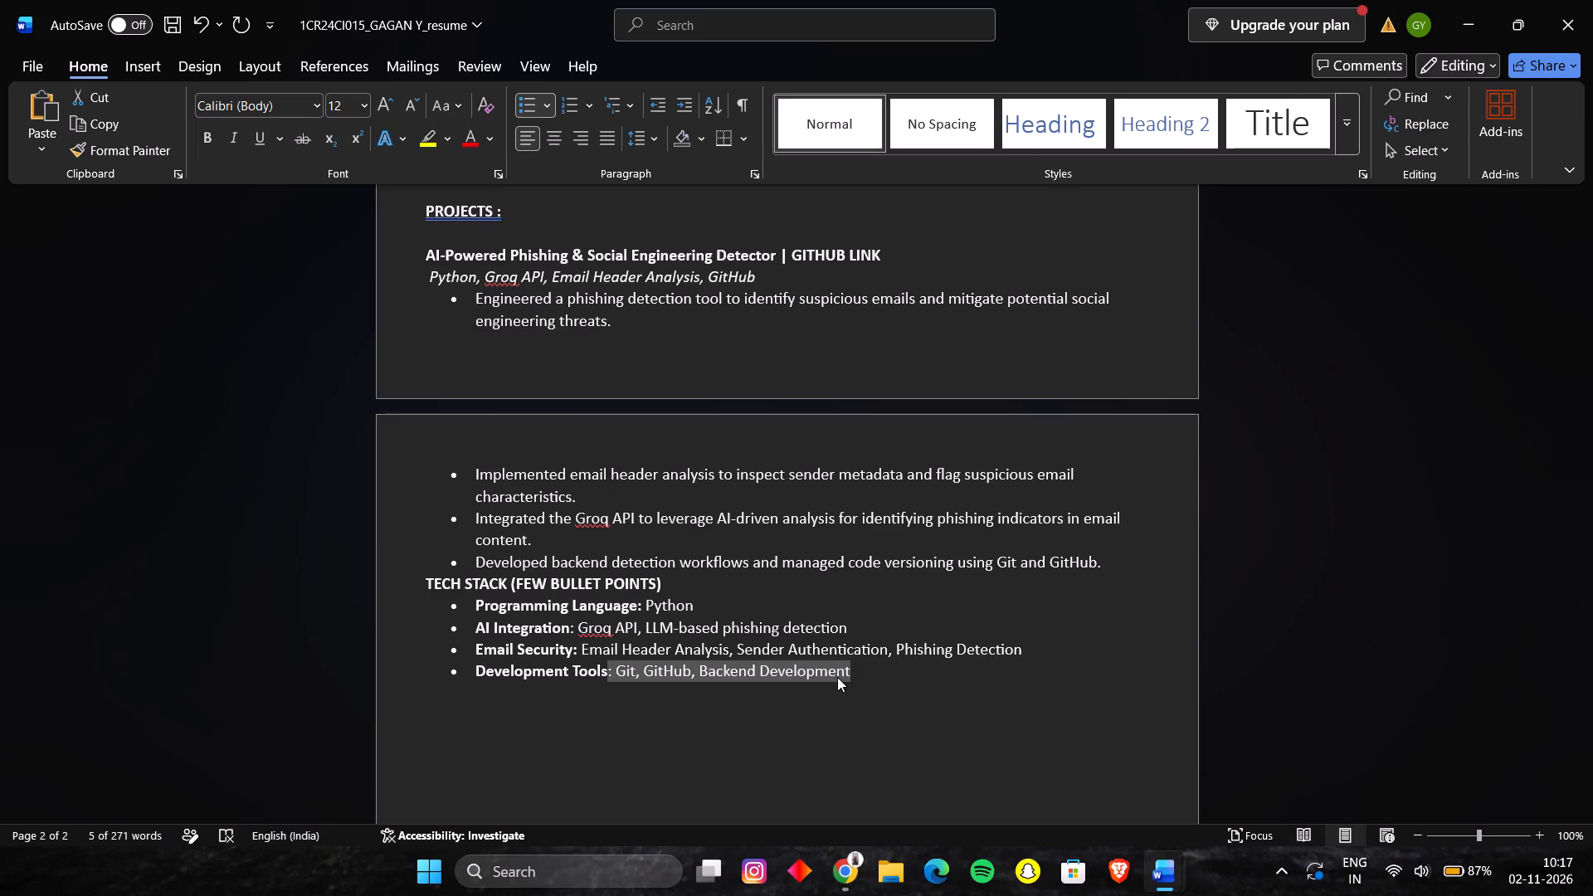
Look over the resume from the contact details and projects down to the TECH STACK section.
{"action": "scroll", "coordinate": [837, 677], "scroll_direction": "up", "scroll_amount": 5}
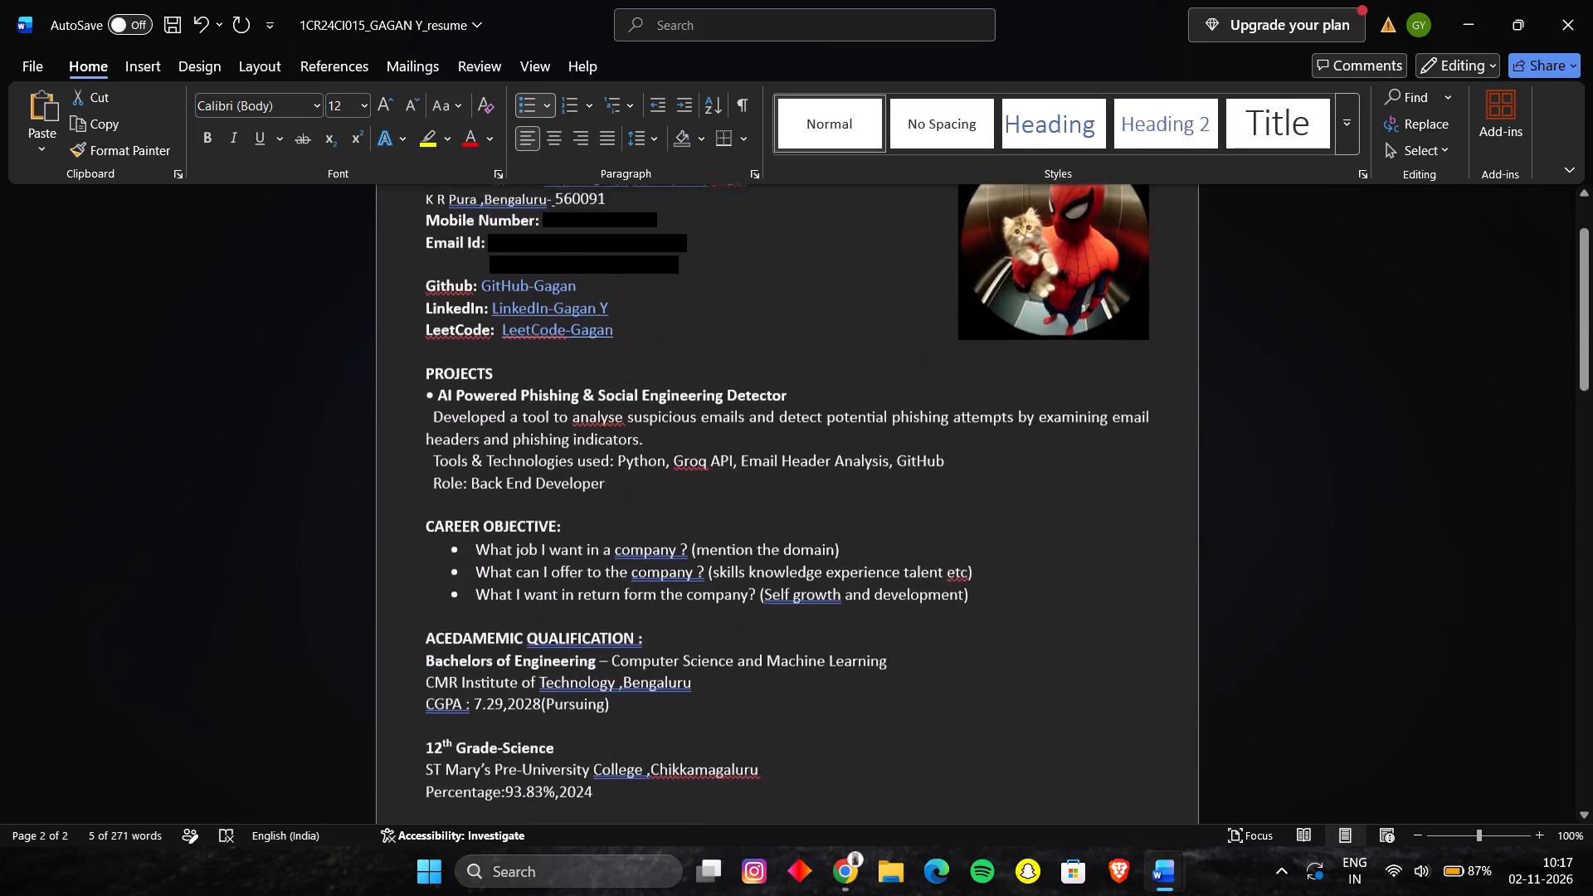
{"action": "scroll", "coordinate": [837, 677], "scroll_direction": "down", "scroll_amount": 2}
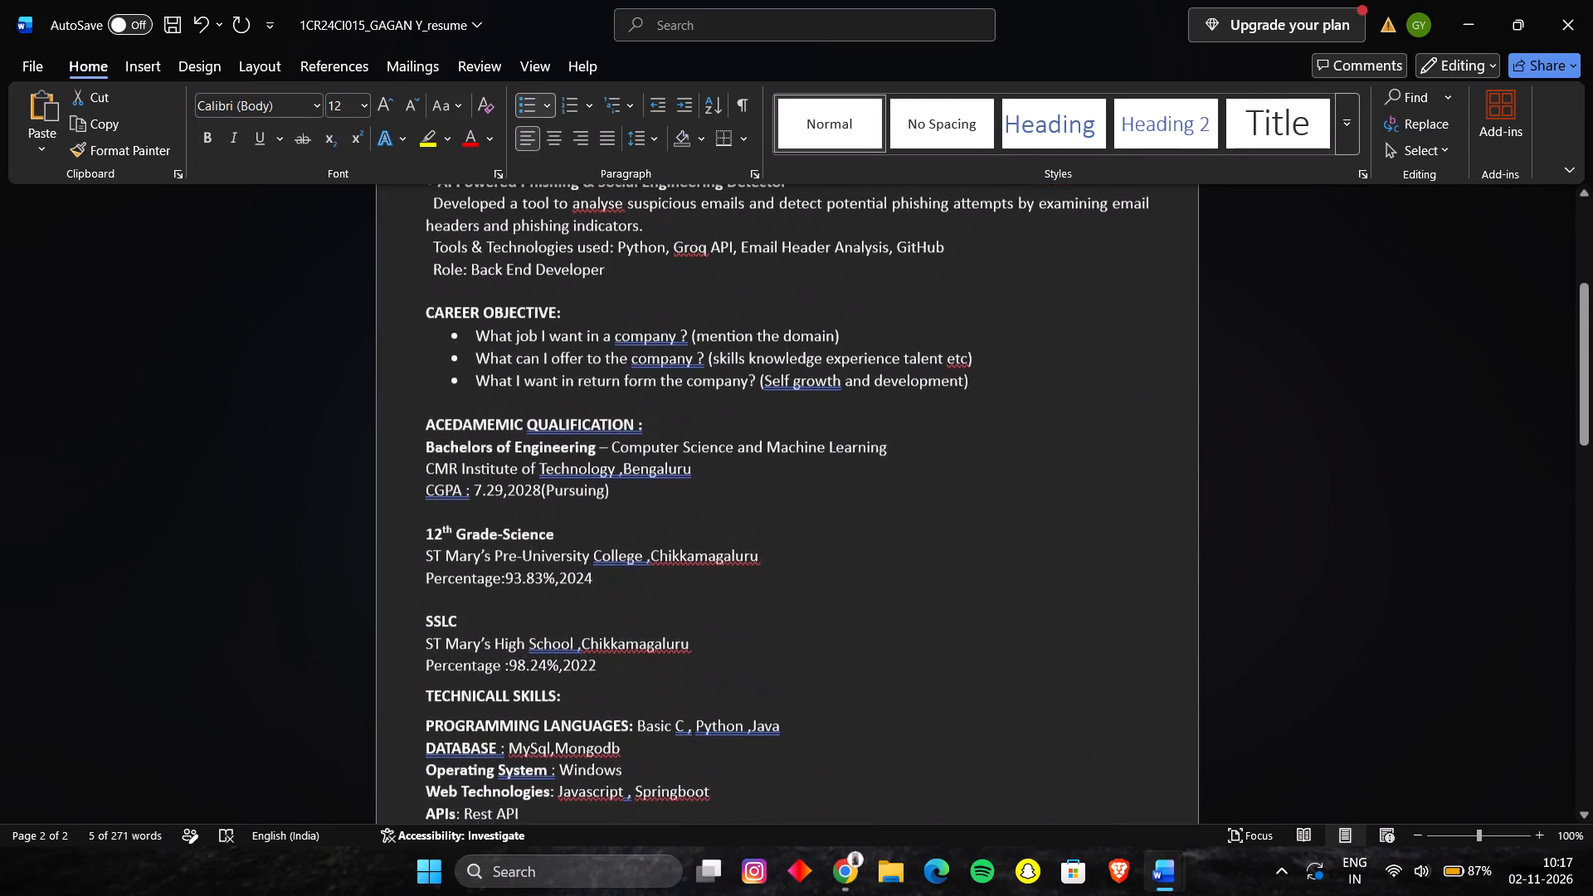
{"action": "scroll", "coordinate": [837, 677], "scroll_direction": "down", "scroll_amount": 3}
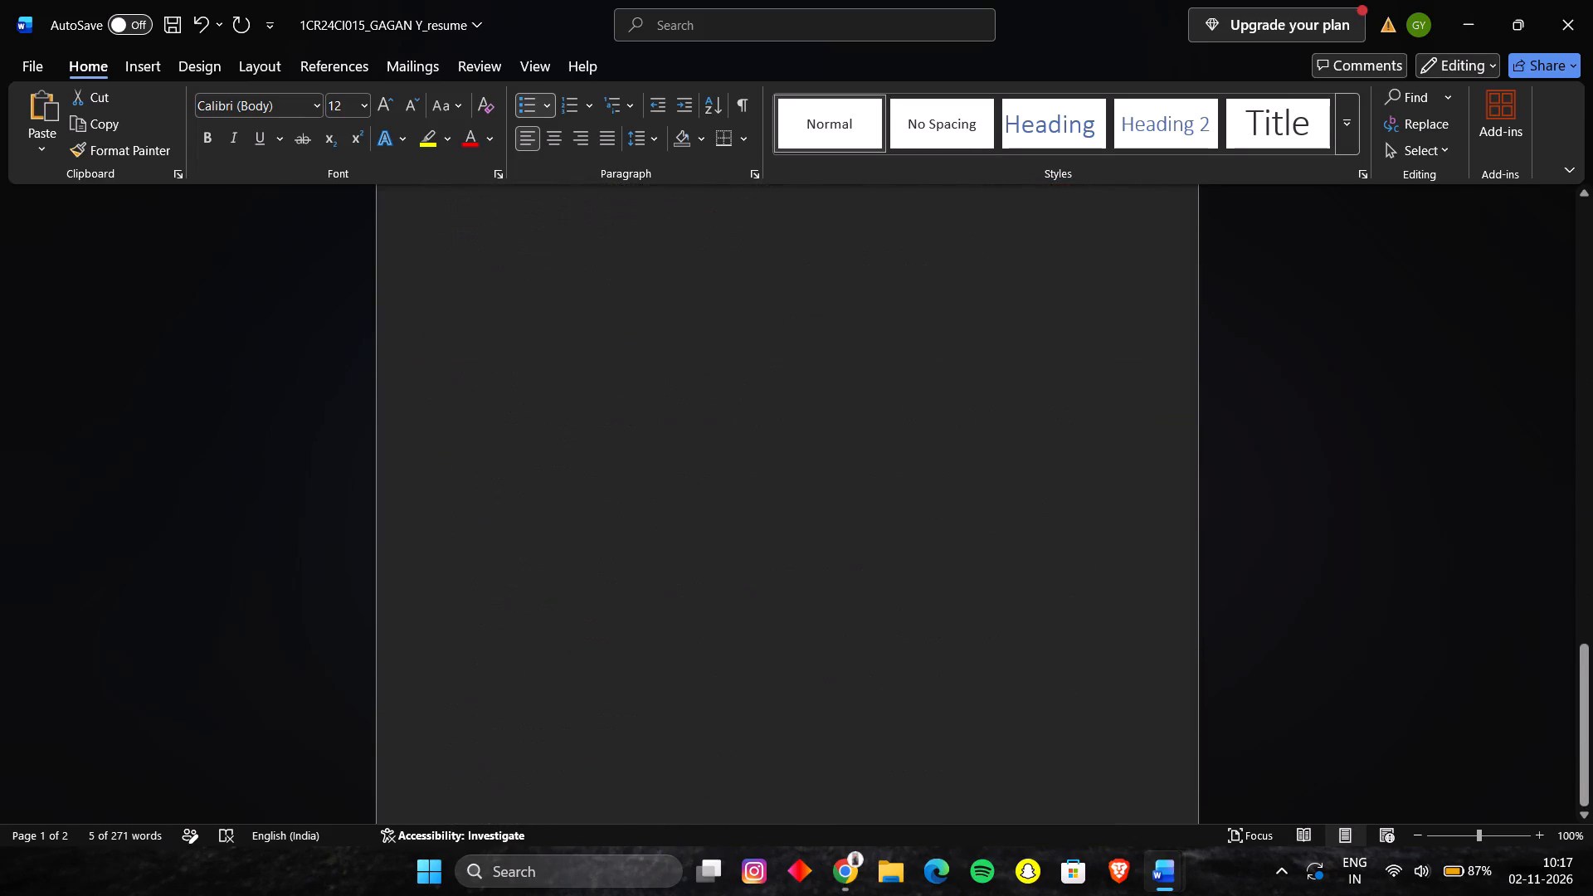
{"action": "scroll", "coordinate": [837, 677], "scroll_direction": "down", "scroll_amount": 2}
{"action": "scroll", "coordinate": [837, 677], "scroll_direction": "up", "scroll_amount": 4}
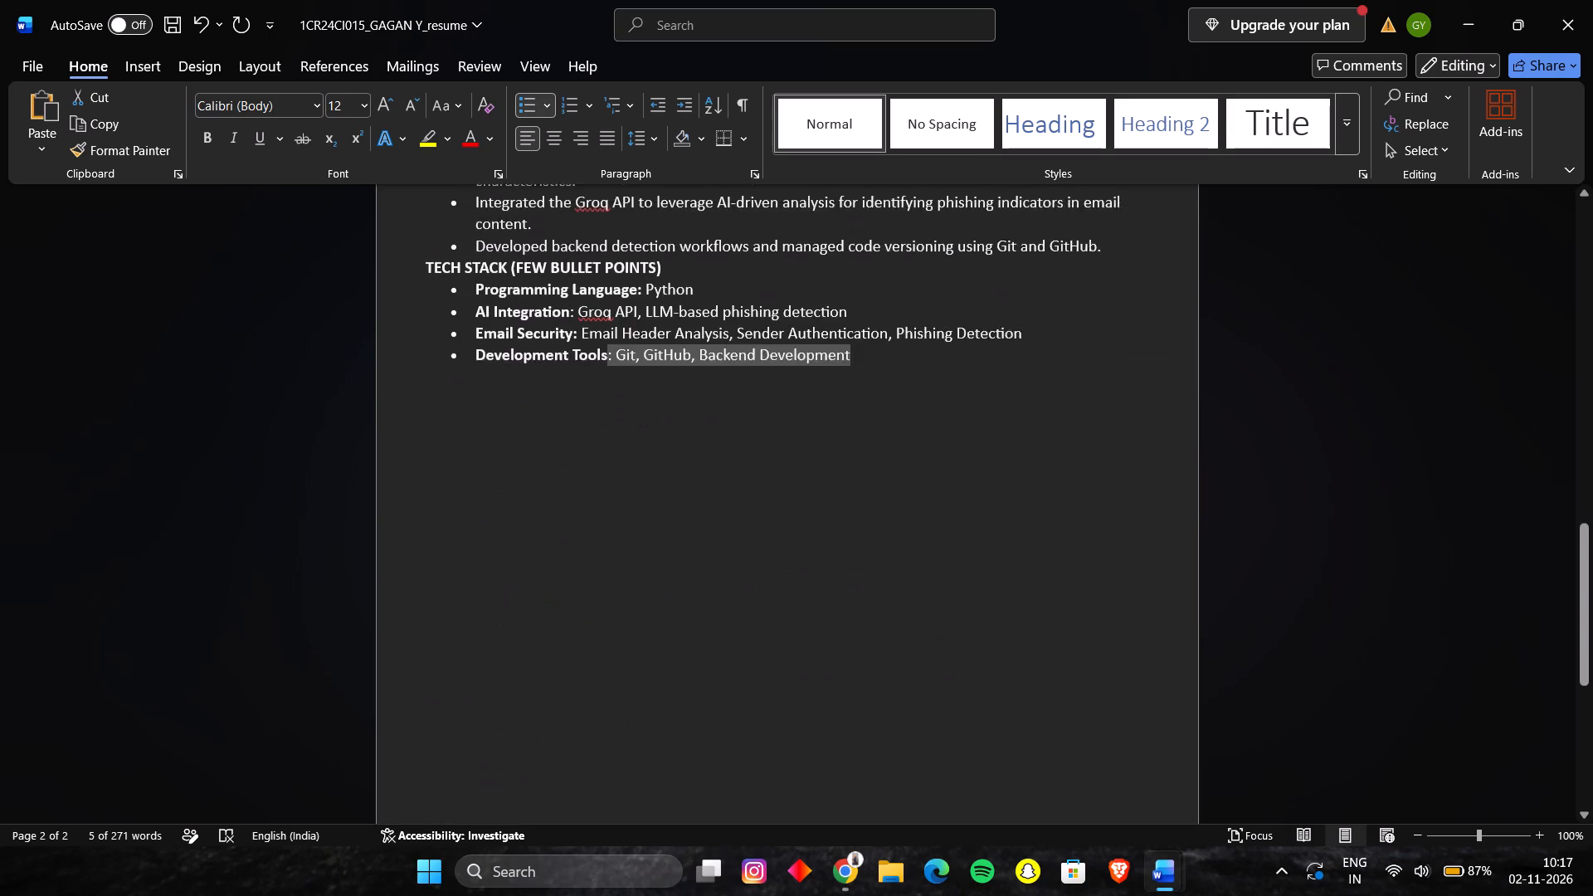
{"action": "scroll", "coordinate": [837, 677], "scroll_direction": "up", "scroll_amount": 1}
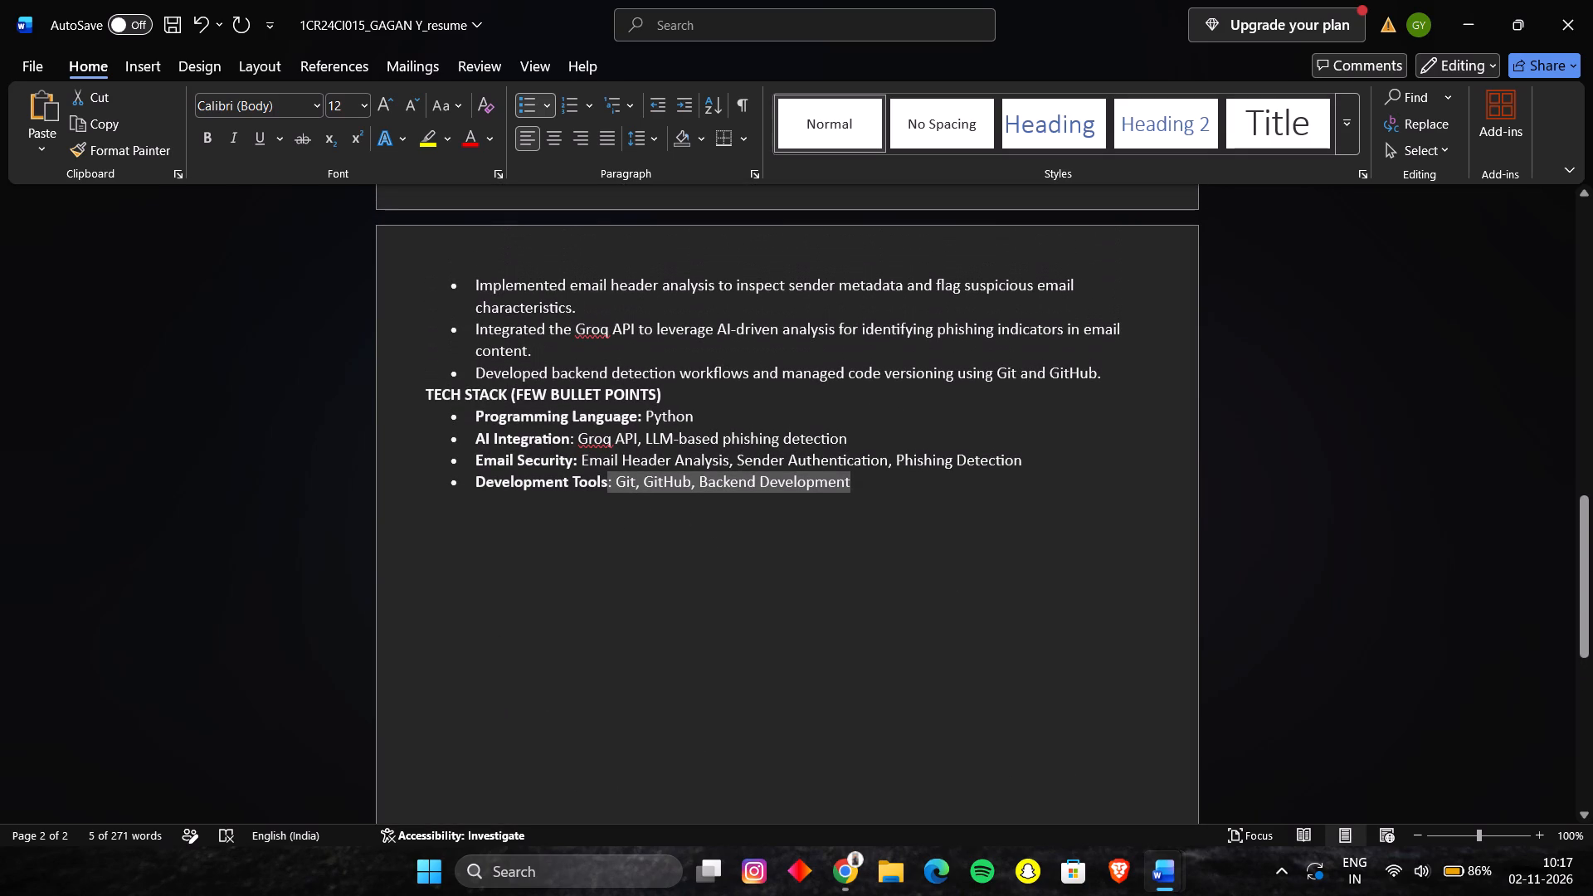
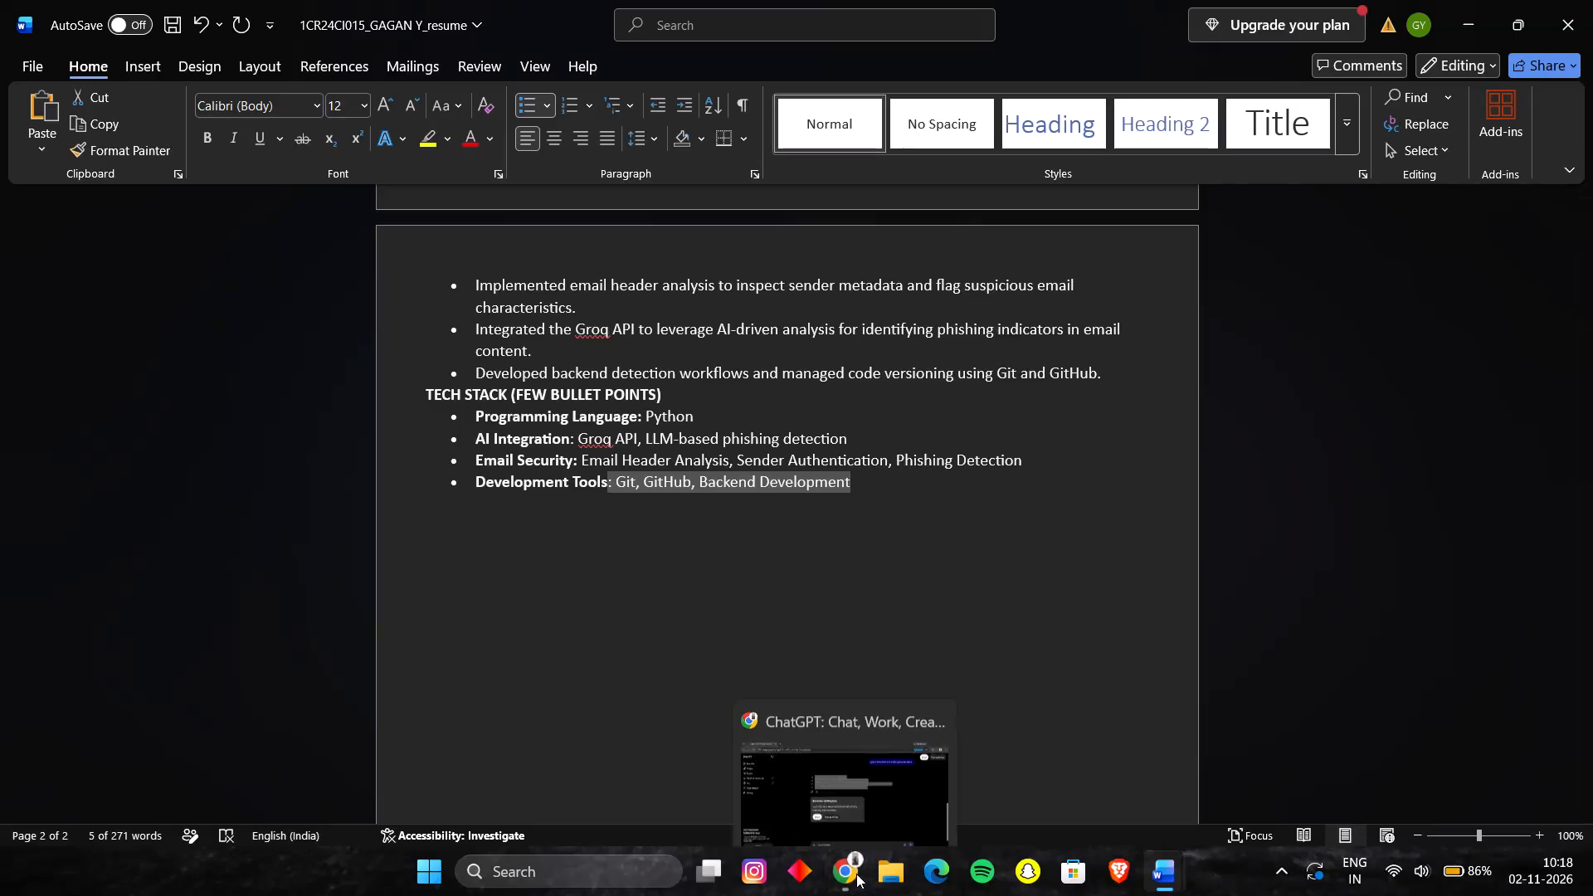
Switch to Chrome and bring up the list of available browser profiles from the ChatGPT window.
{"action": "left_click", "coordinate": [856, 874]}
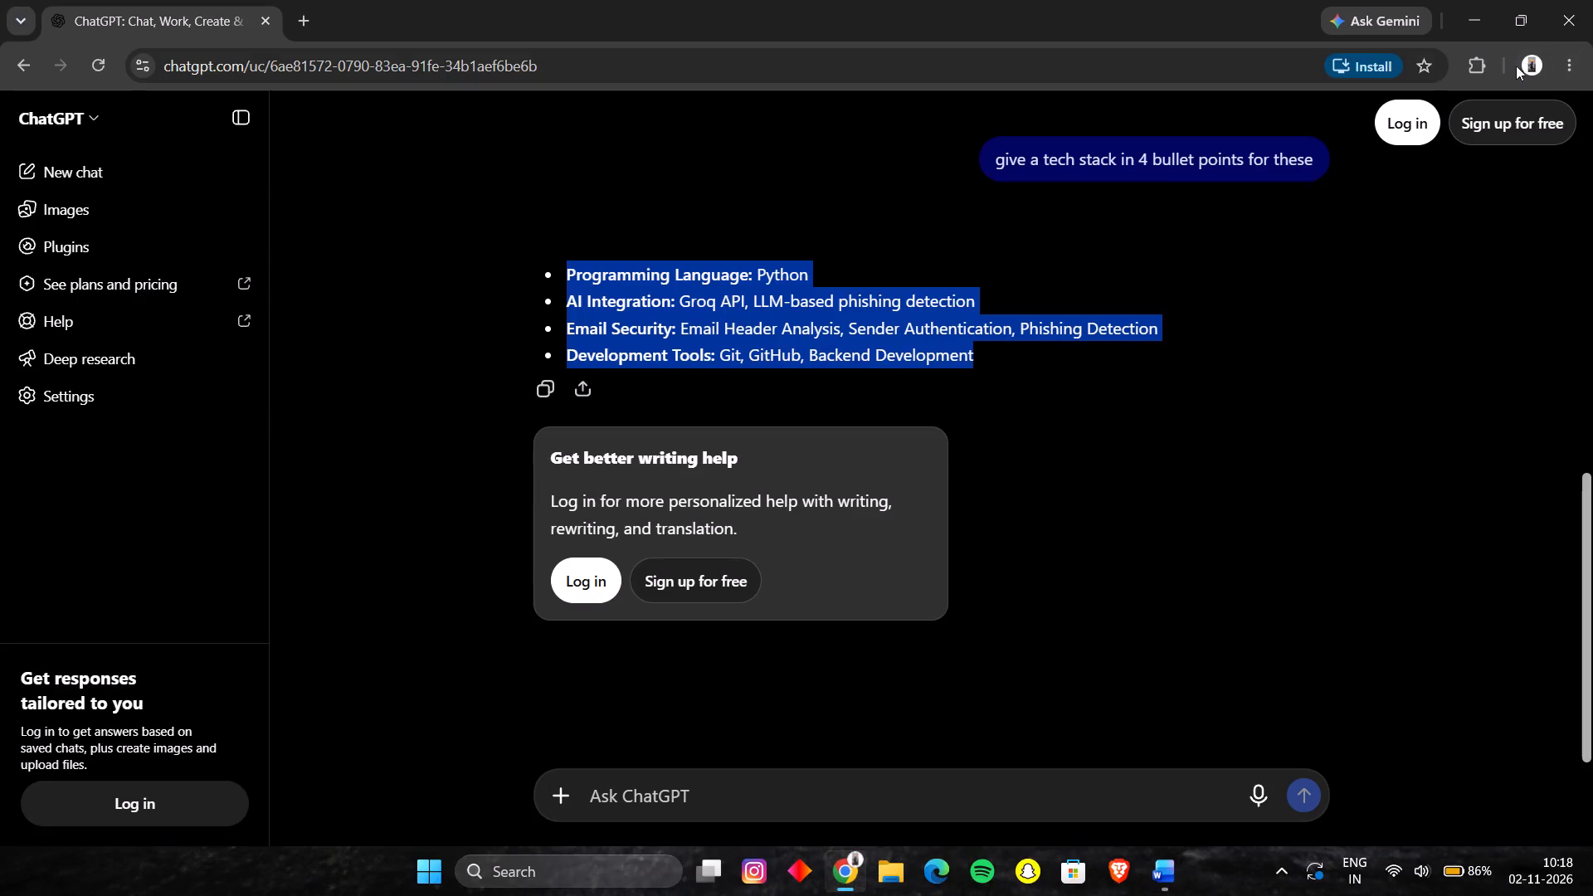
{"action": "left_click", "coordinate": [1520, 70]}
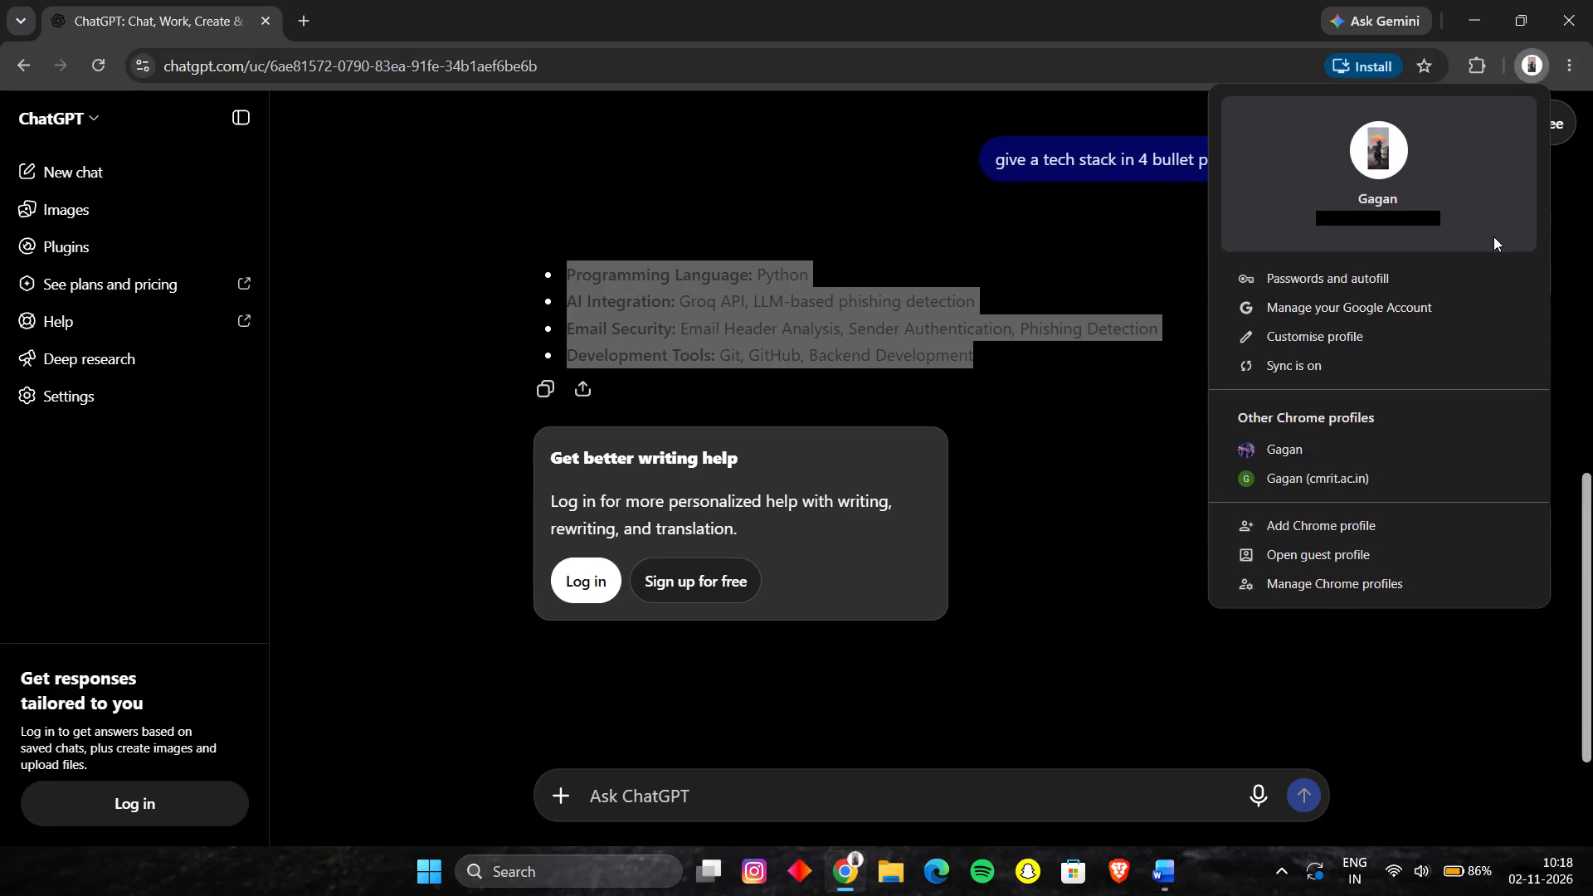
Switch from the current Chrome profile to the college profile labelled cmrit.ac.in.
{"action": "left_click", "coordinate": [1346, 470]}
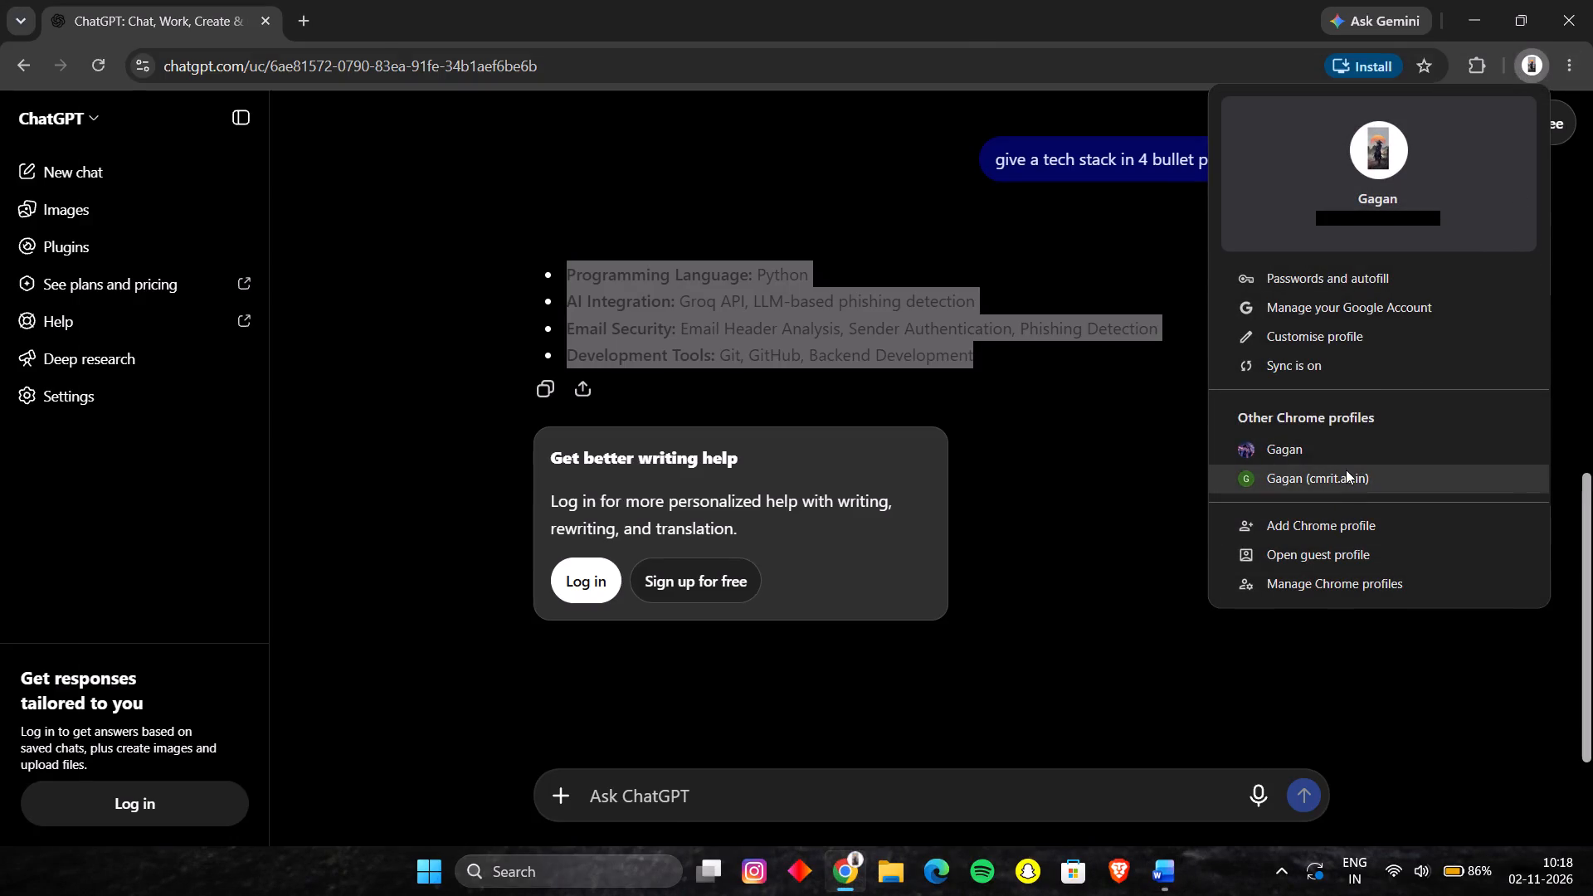
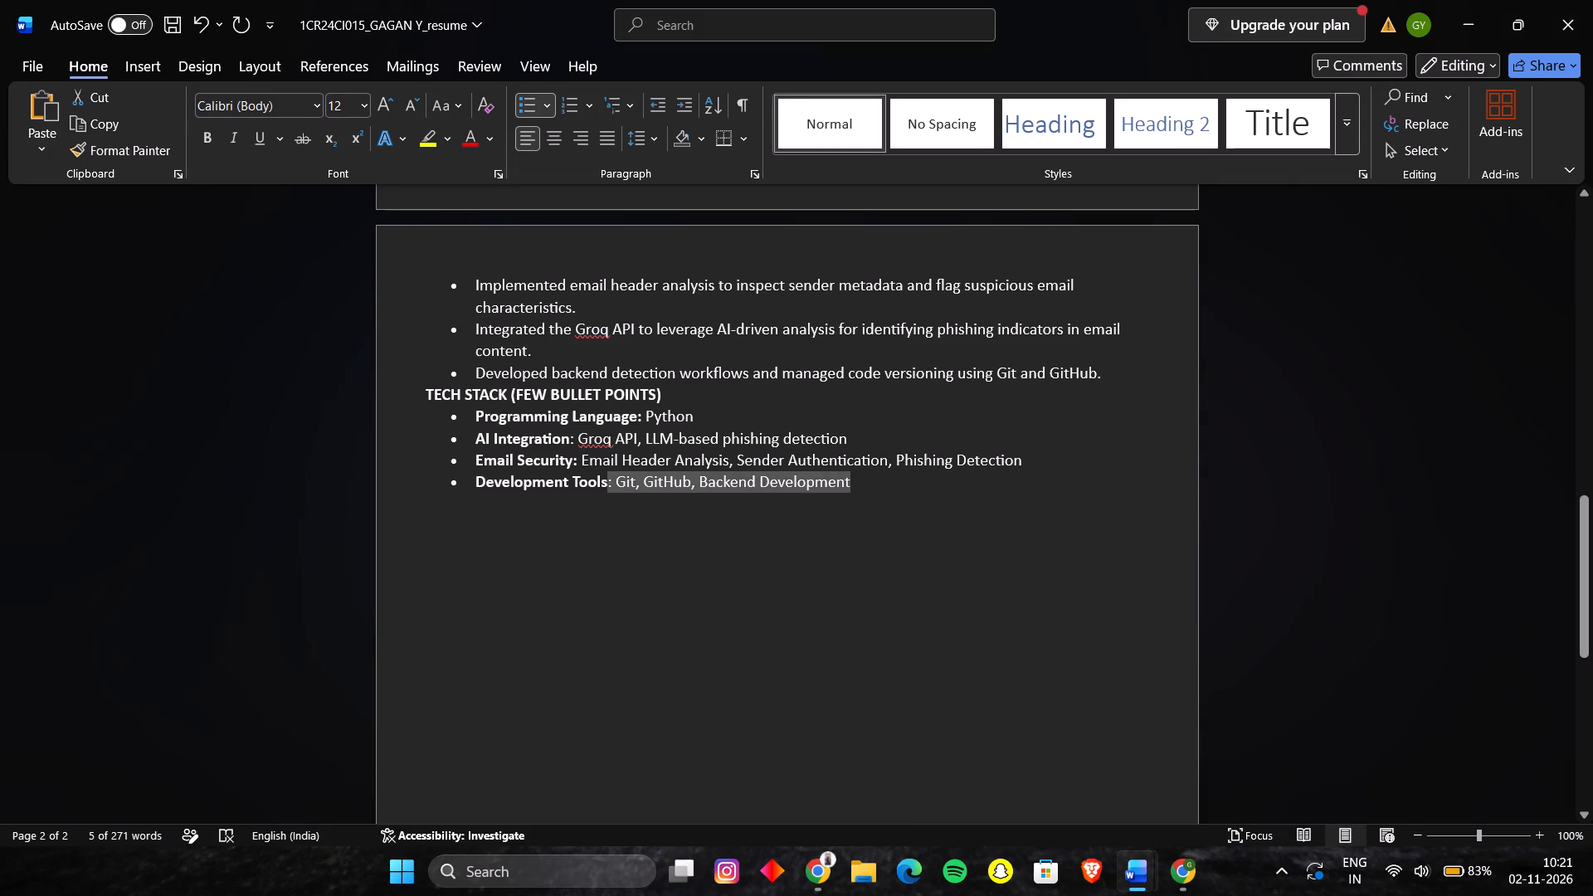
Switch to Chrome and open a new blank tab beside the ChatGPT conversation.
{"action": "left_click", "coordinate": [860, 489]}
{"action": "left_click", "coordinate": [804, 892]}
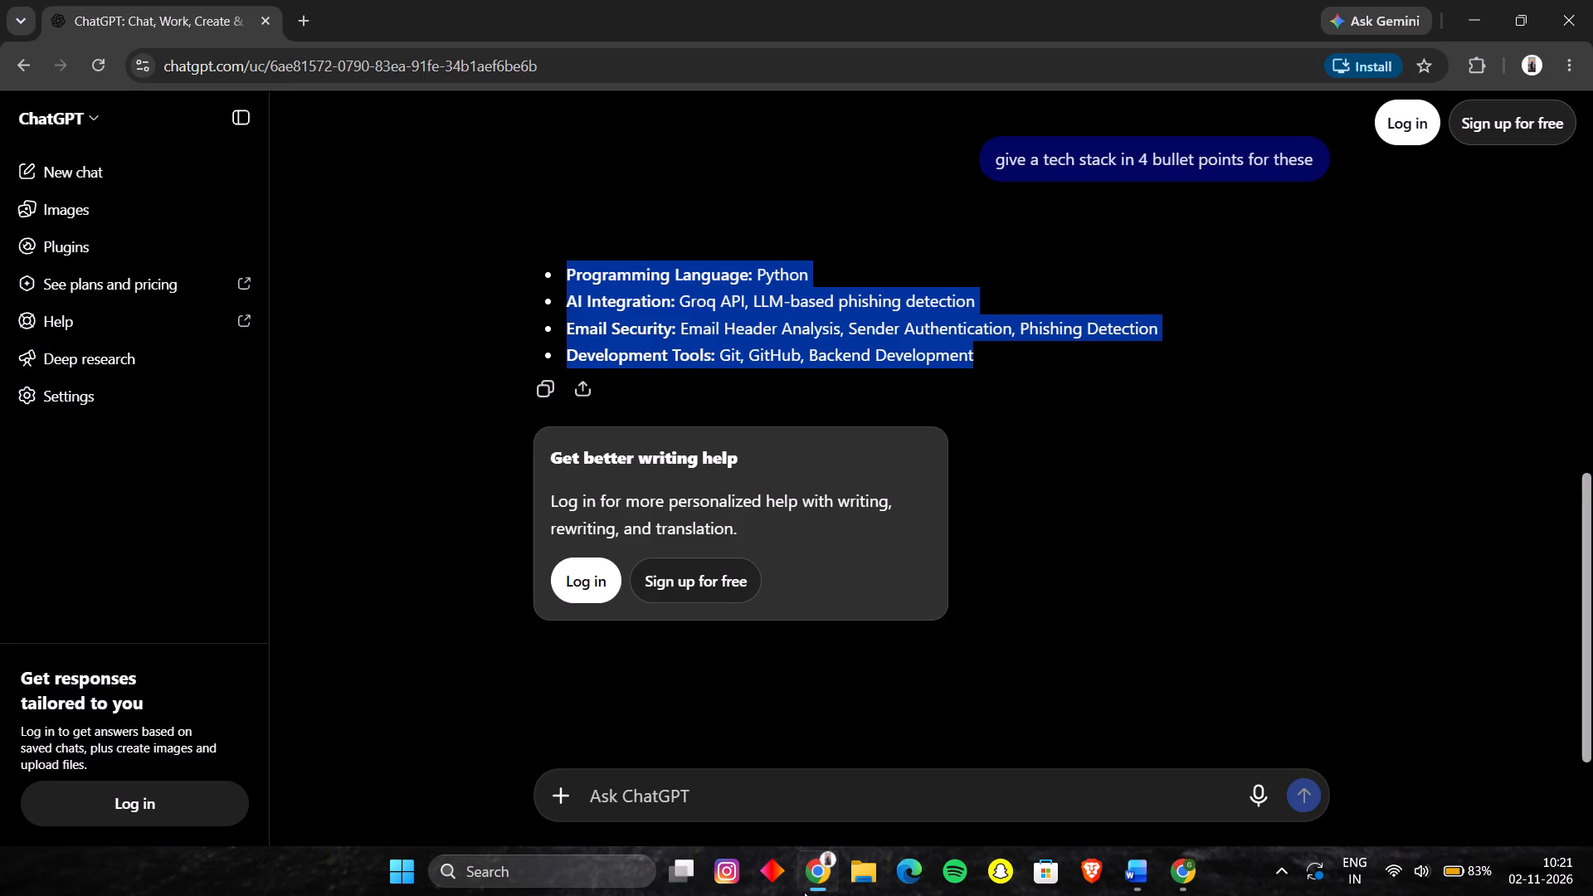
{"action": "left_click", "coordinate": [296, 14]}
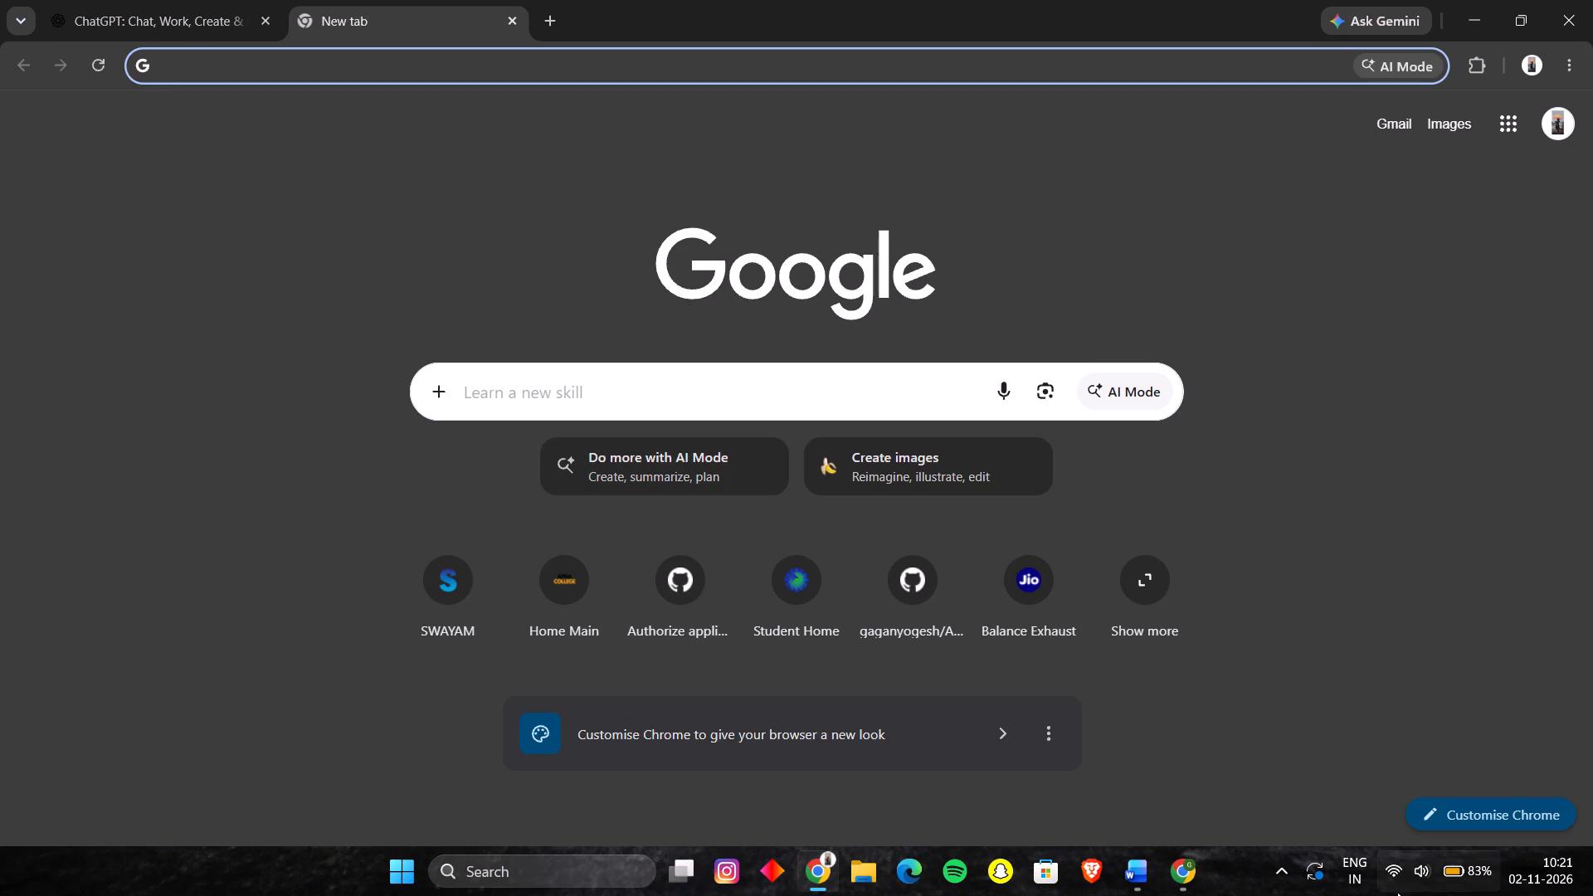
Switch back to the resume document in Word.
{"action": "left_click", "coordinate": [1133, 860]}
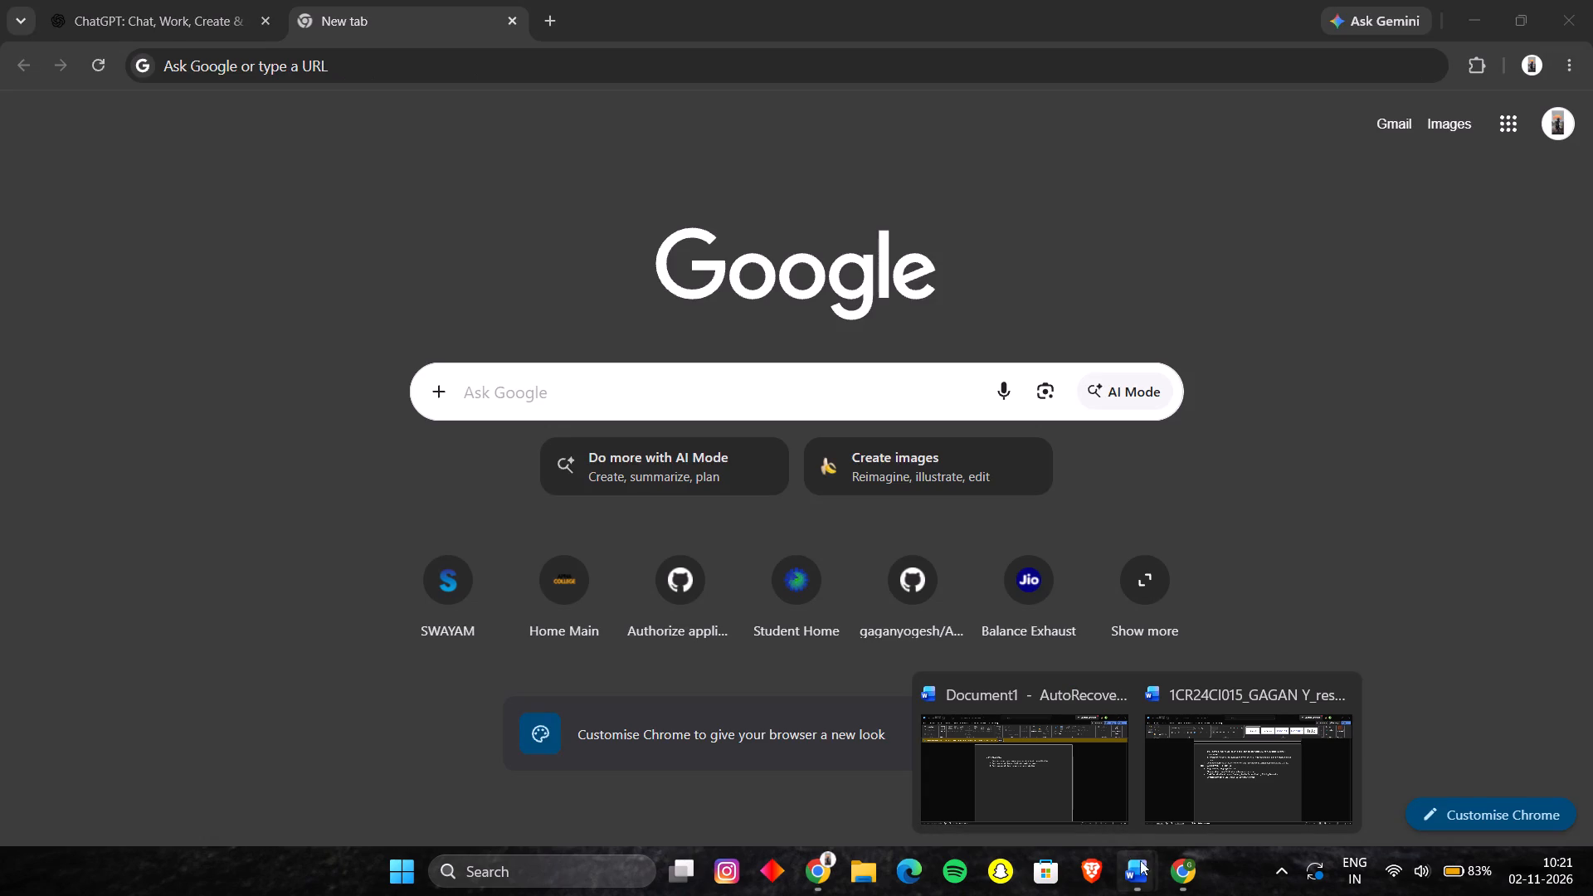
{"action": "left_click", "coordinate": [1387, 491]}
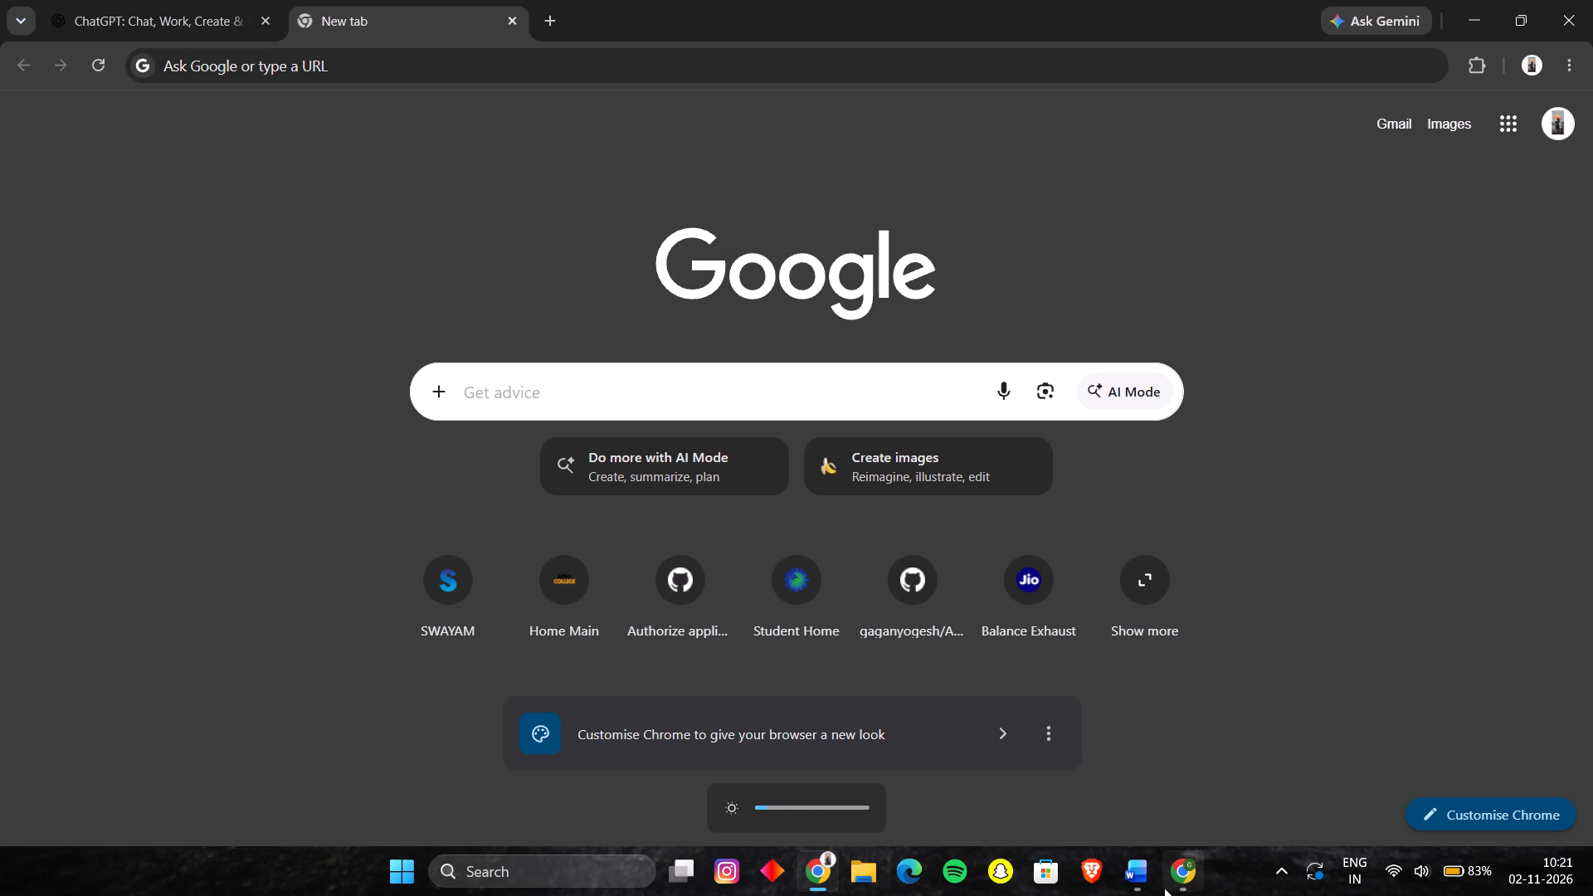
{"action": "left_click_drag", "start_coordinate": [1142, 881], "coordinate": [1204, 802]}
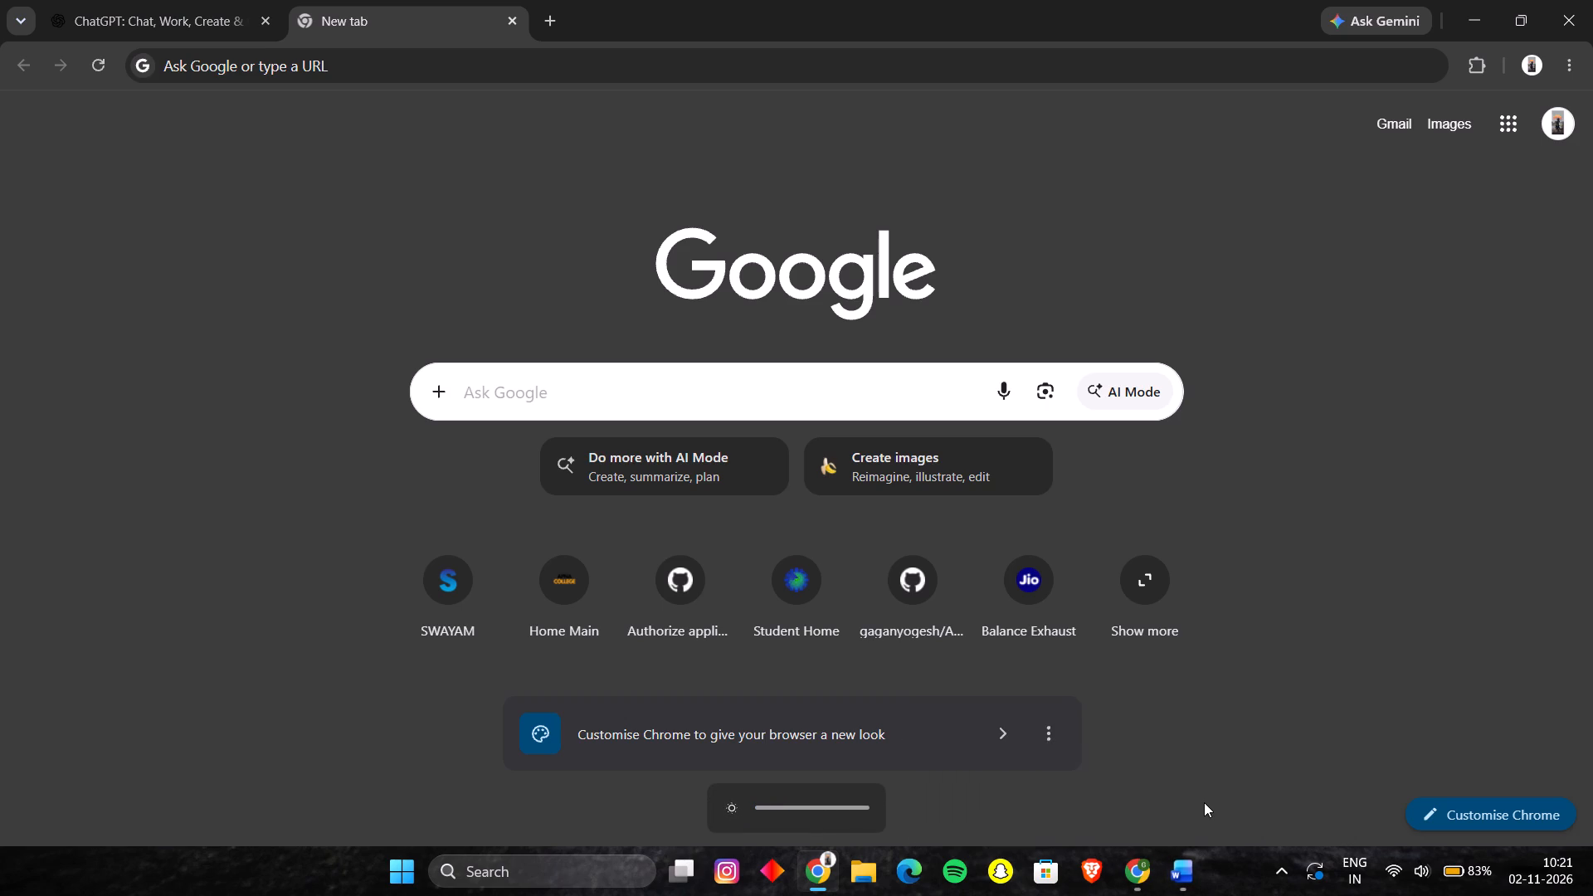
{"action": "left_click", "coordinate": [1181, 862]}
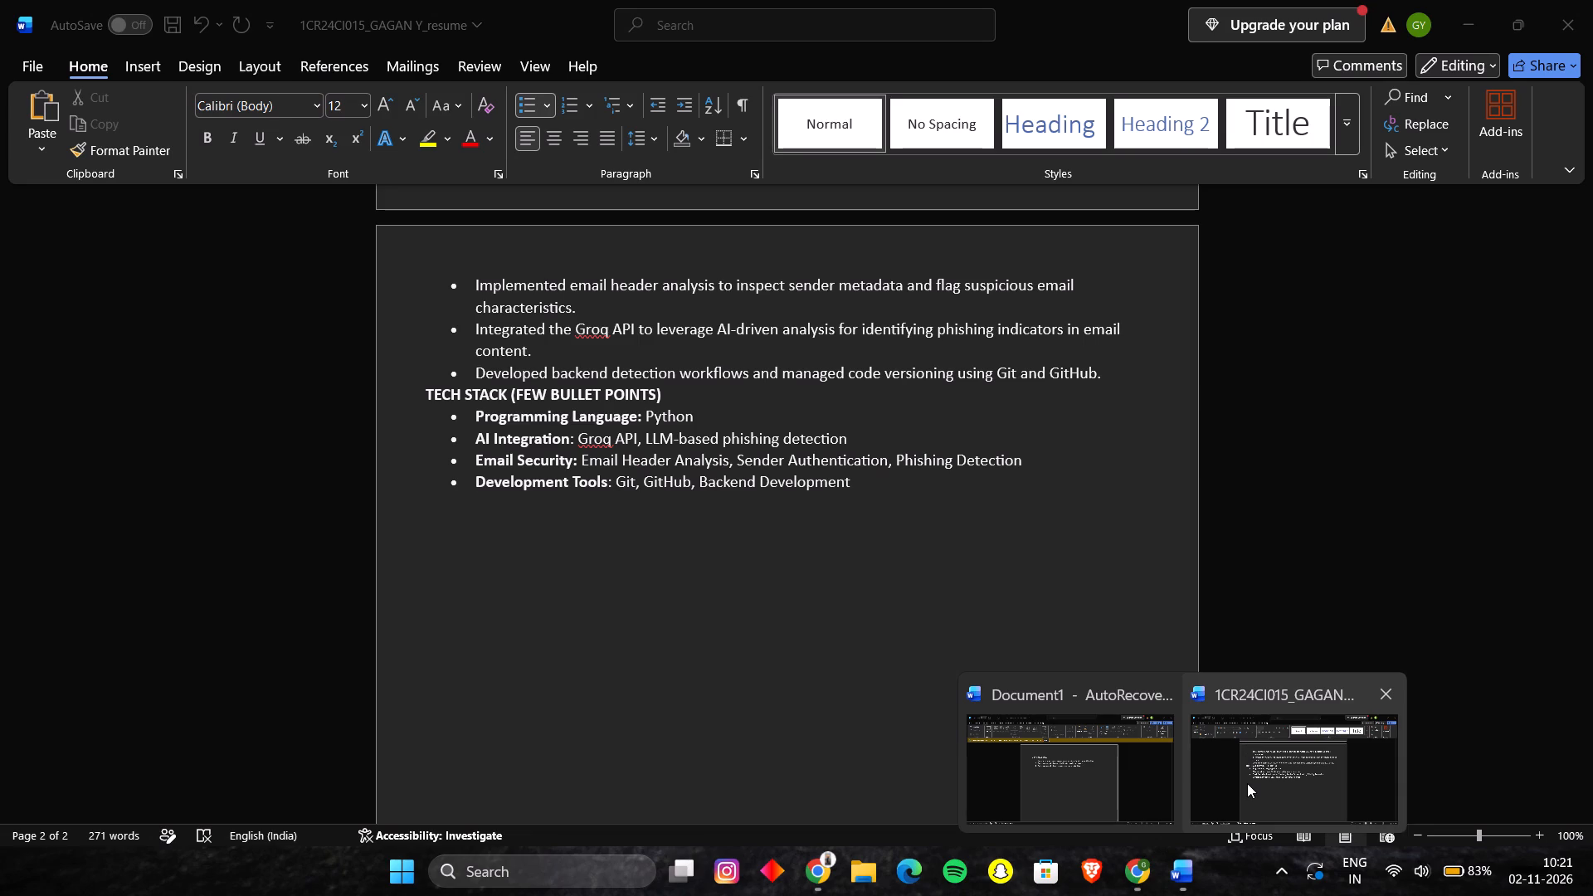
{"action": "left_click", "coordinate": [1247, 783]}
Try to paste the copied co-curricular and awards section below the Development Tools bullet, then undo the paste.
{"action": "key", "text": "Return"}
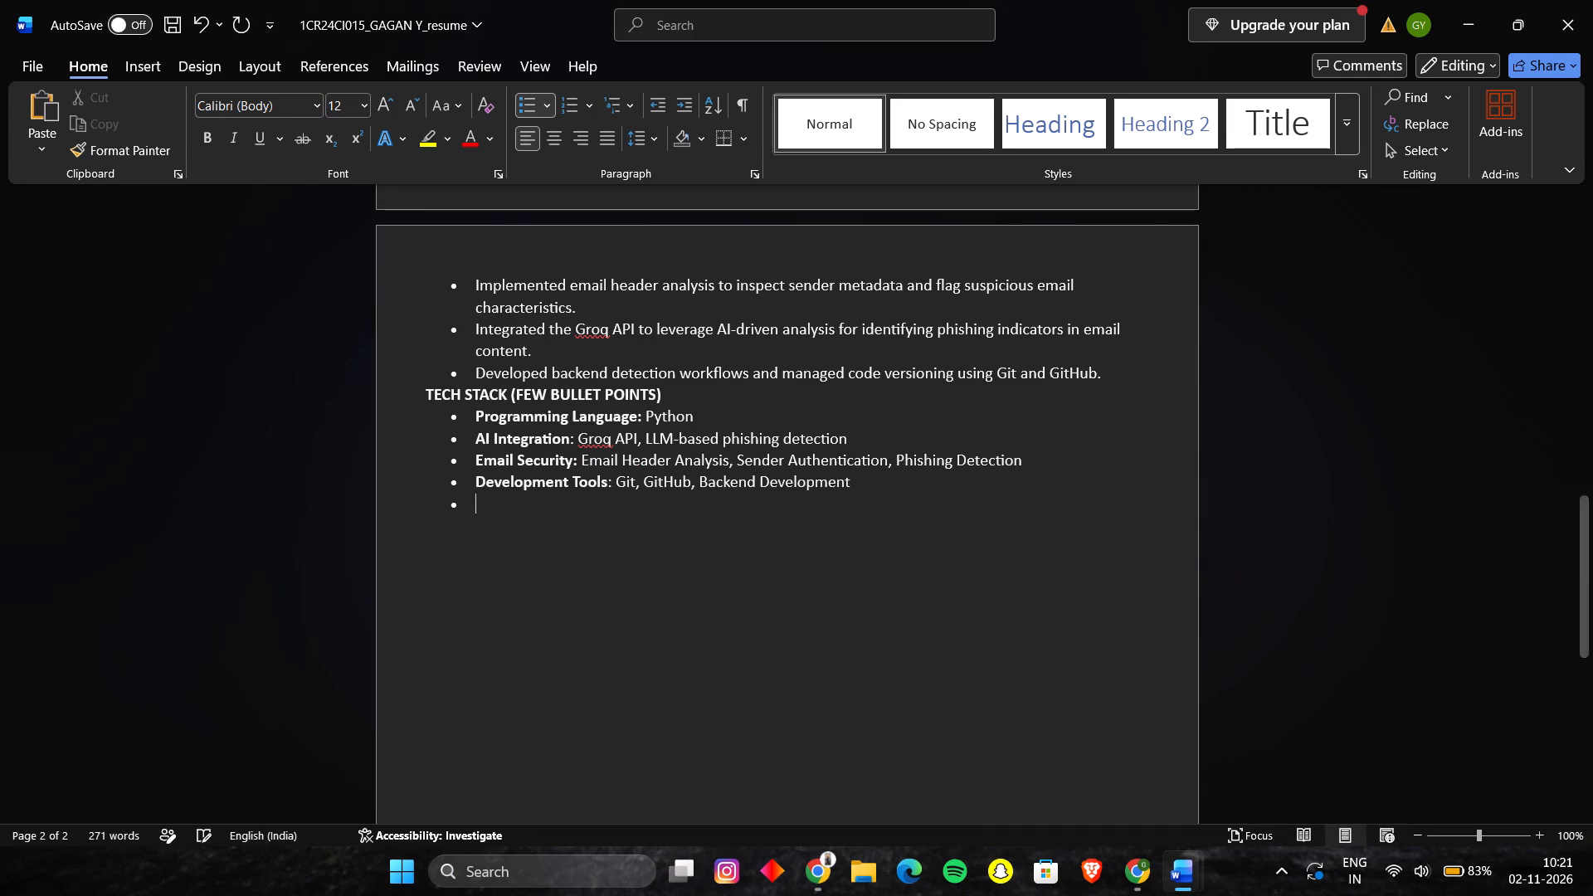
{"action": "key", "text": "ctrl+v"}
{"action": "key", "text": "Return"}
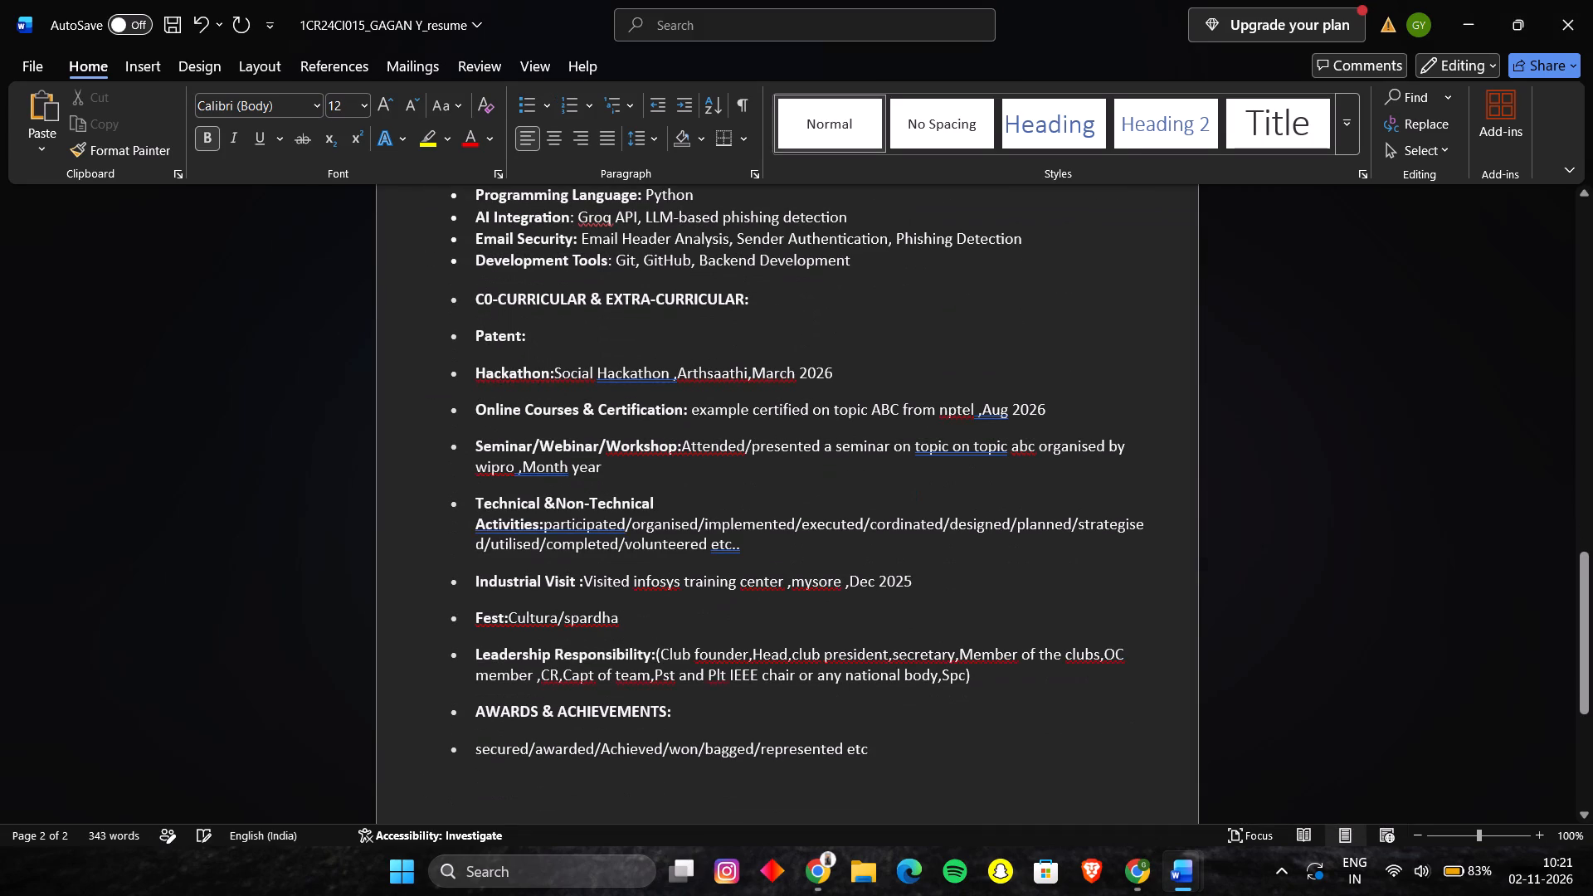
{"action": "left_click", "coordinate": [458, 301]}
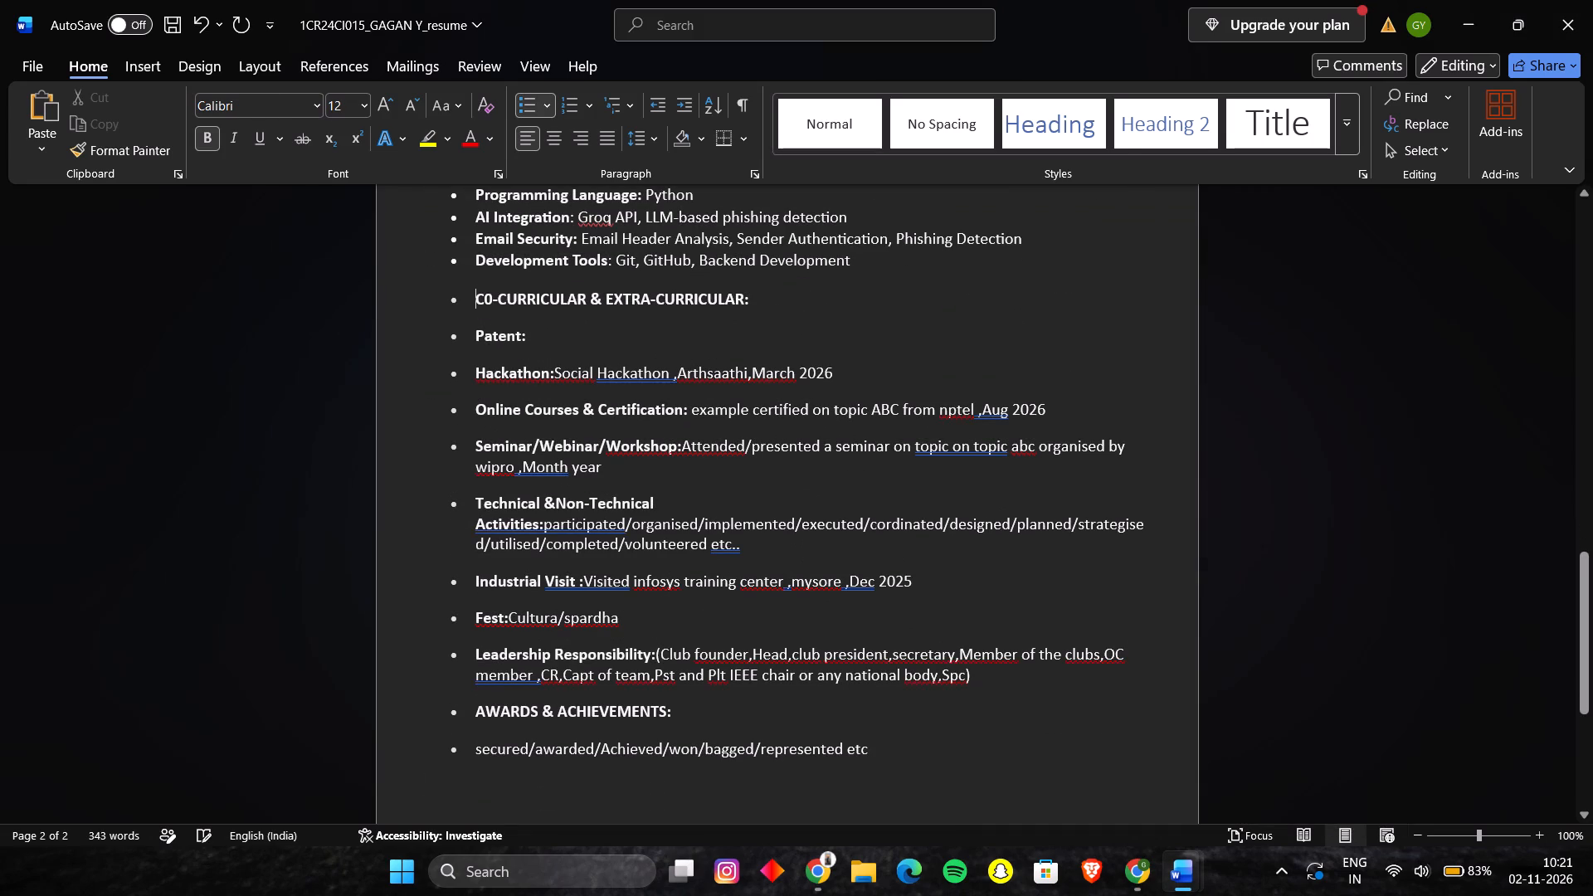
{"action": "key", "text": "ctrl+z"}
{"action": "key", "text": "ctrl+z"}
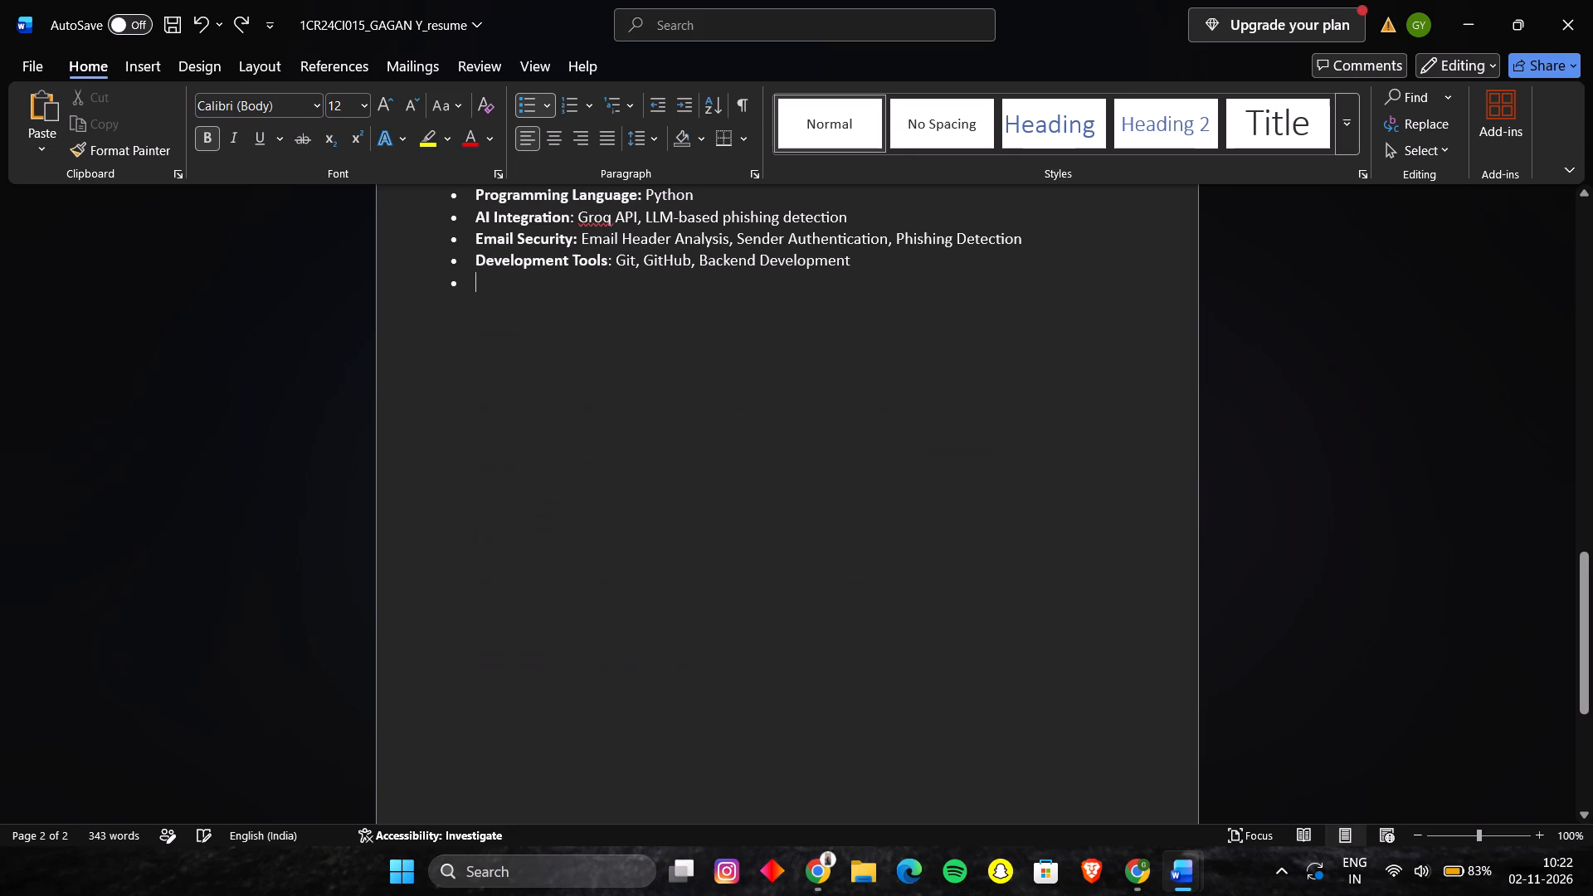
Remove the bullet formatting from the empty line below the Development Tools entry.
{"action": "key", "text": "BackSpace"}
{"action": "key", "text": "BackSpace"}
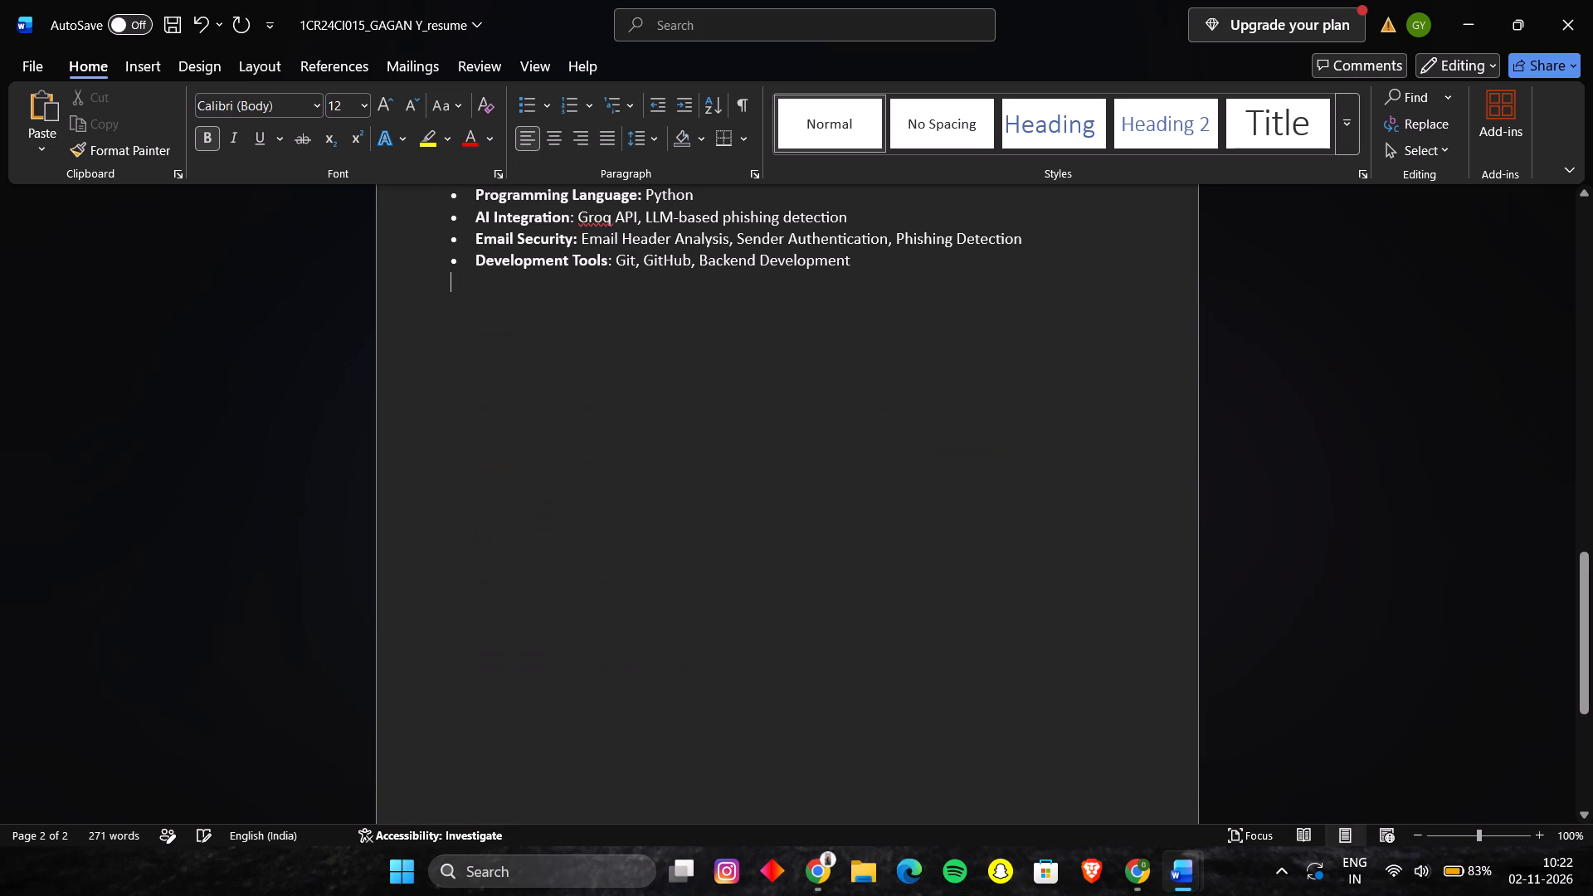
Paste the copied co-curricular, extra-curricular and awards section below the Development Tools bullet, leaving two blank lines above it.
{"action": "key", "text": "Return"}
{"action": "key", "text": "Return"}
{"action": "key", "text": "ctrl+v"}
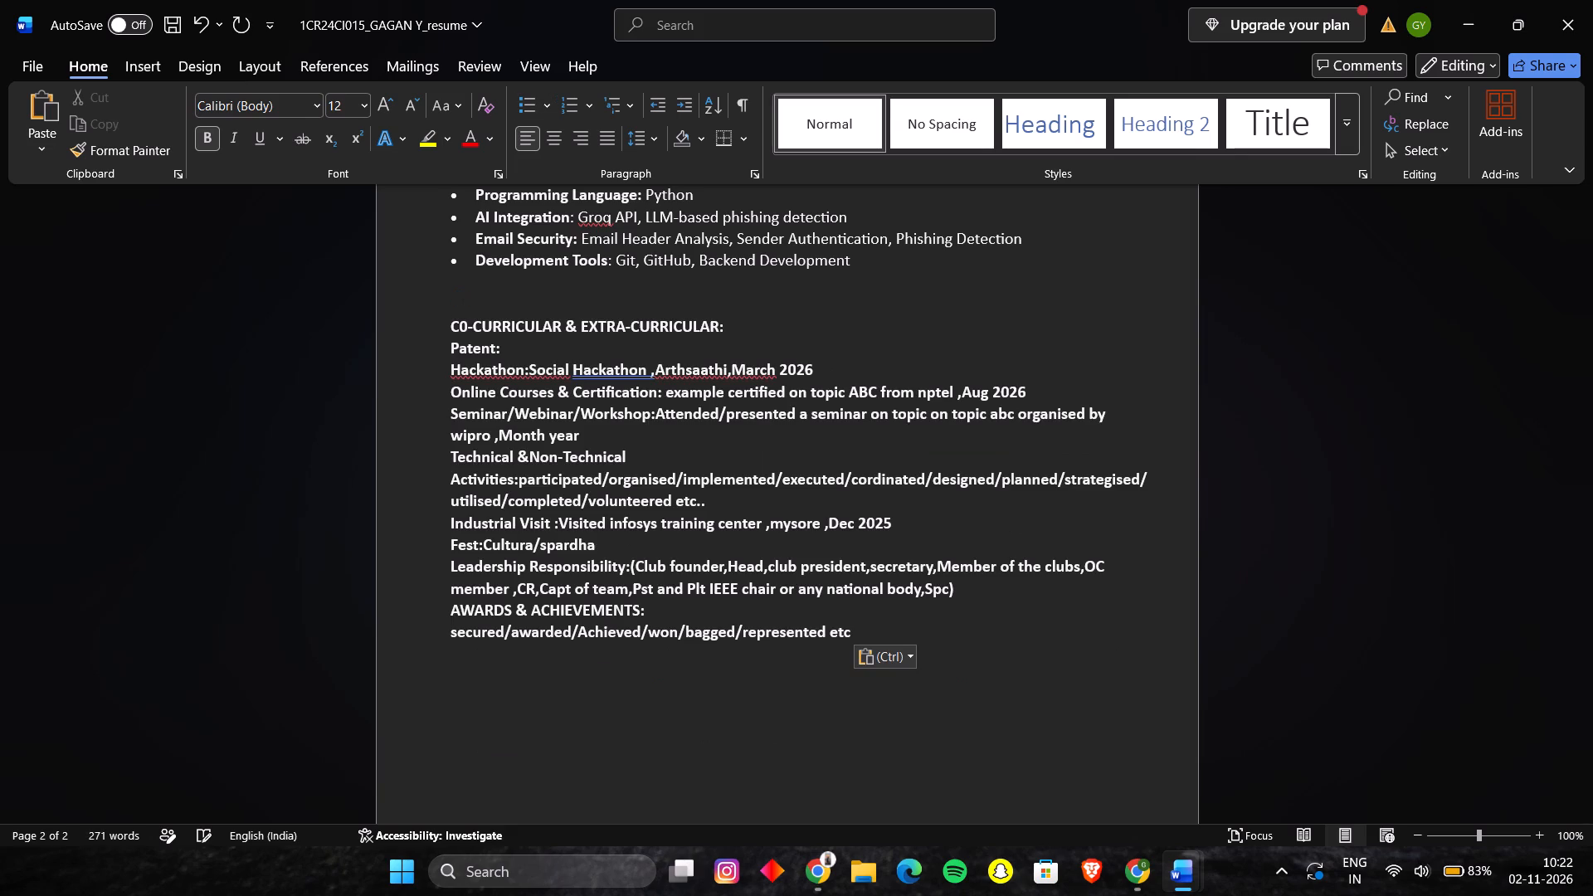
{"action": "left_click", "coordinate": [761, 322]}
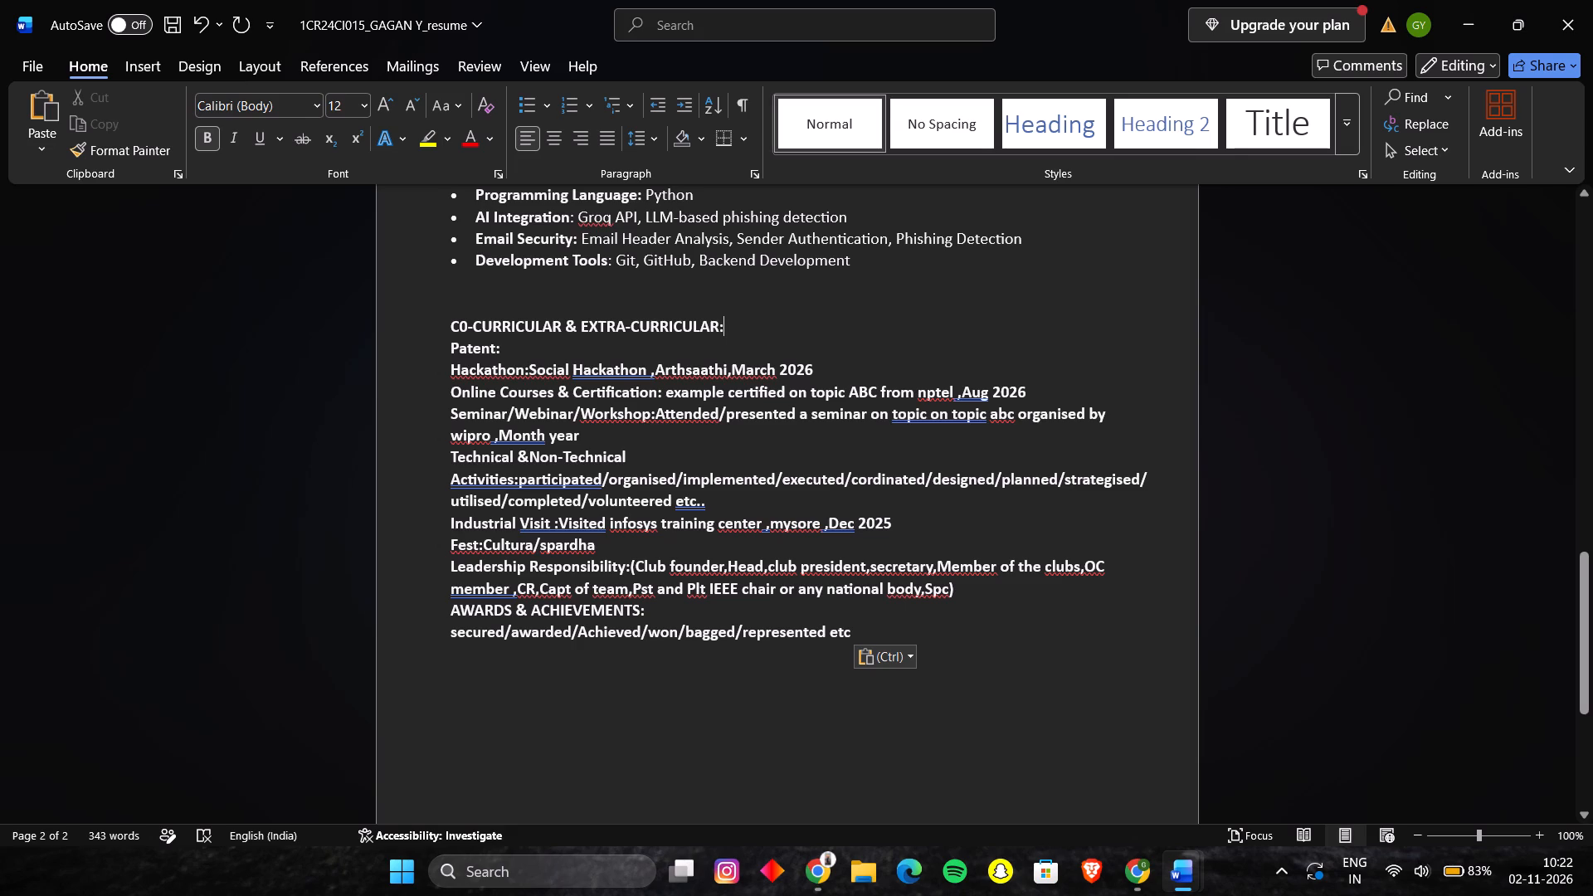
{"action": "left_click", "coordinate": [1128, 873]}
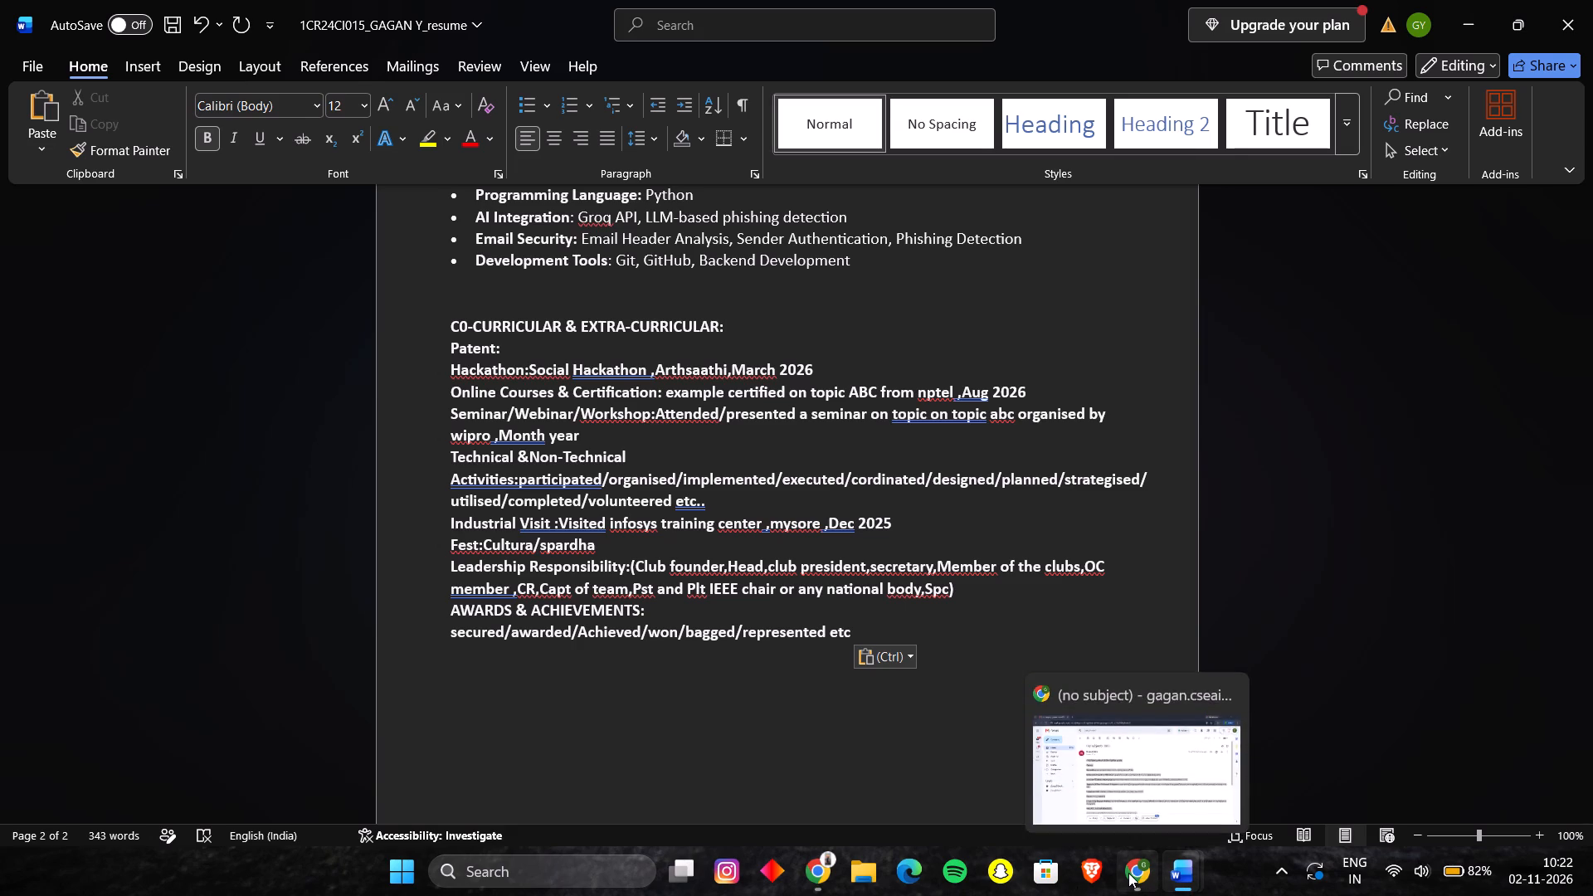
{"action": "left_click", "coordinate": [967, 622]}
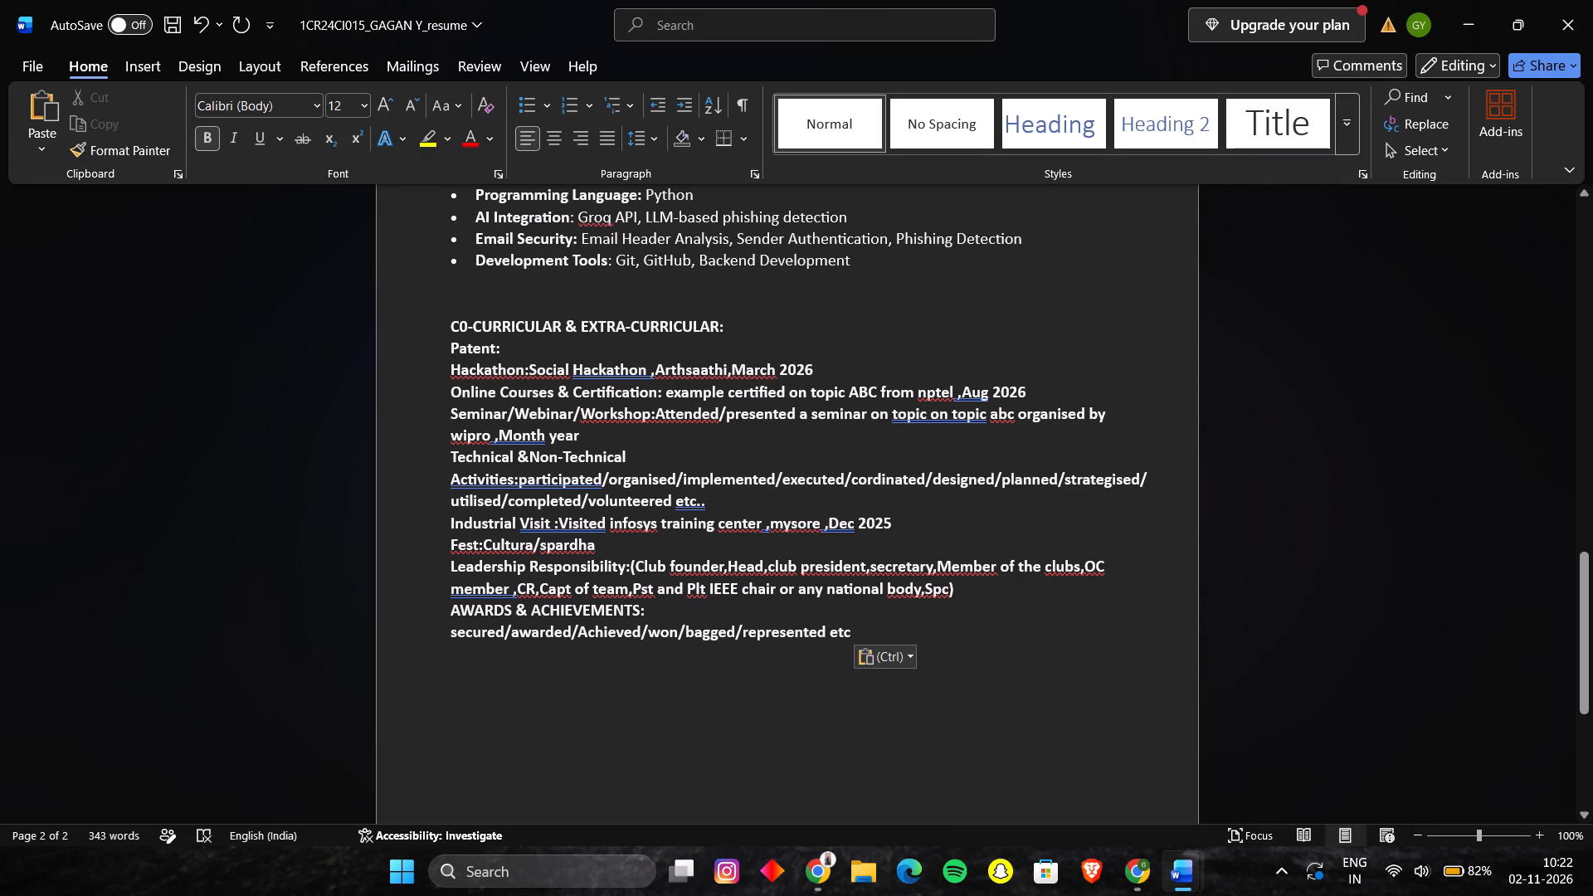
{"action": "key", "text": "BackSpace"}
{"action": "key", "text": "BackSpace"}
{"action": "key", "text": "BackSpace"}
{"action": "key", "text": "BackSpace"}
{"action": "key", "text": "BackSpace"}
{"action": "key", "text": "BackSpace"}
{"action": "key", "text": "BackSpace"}
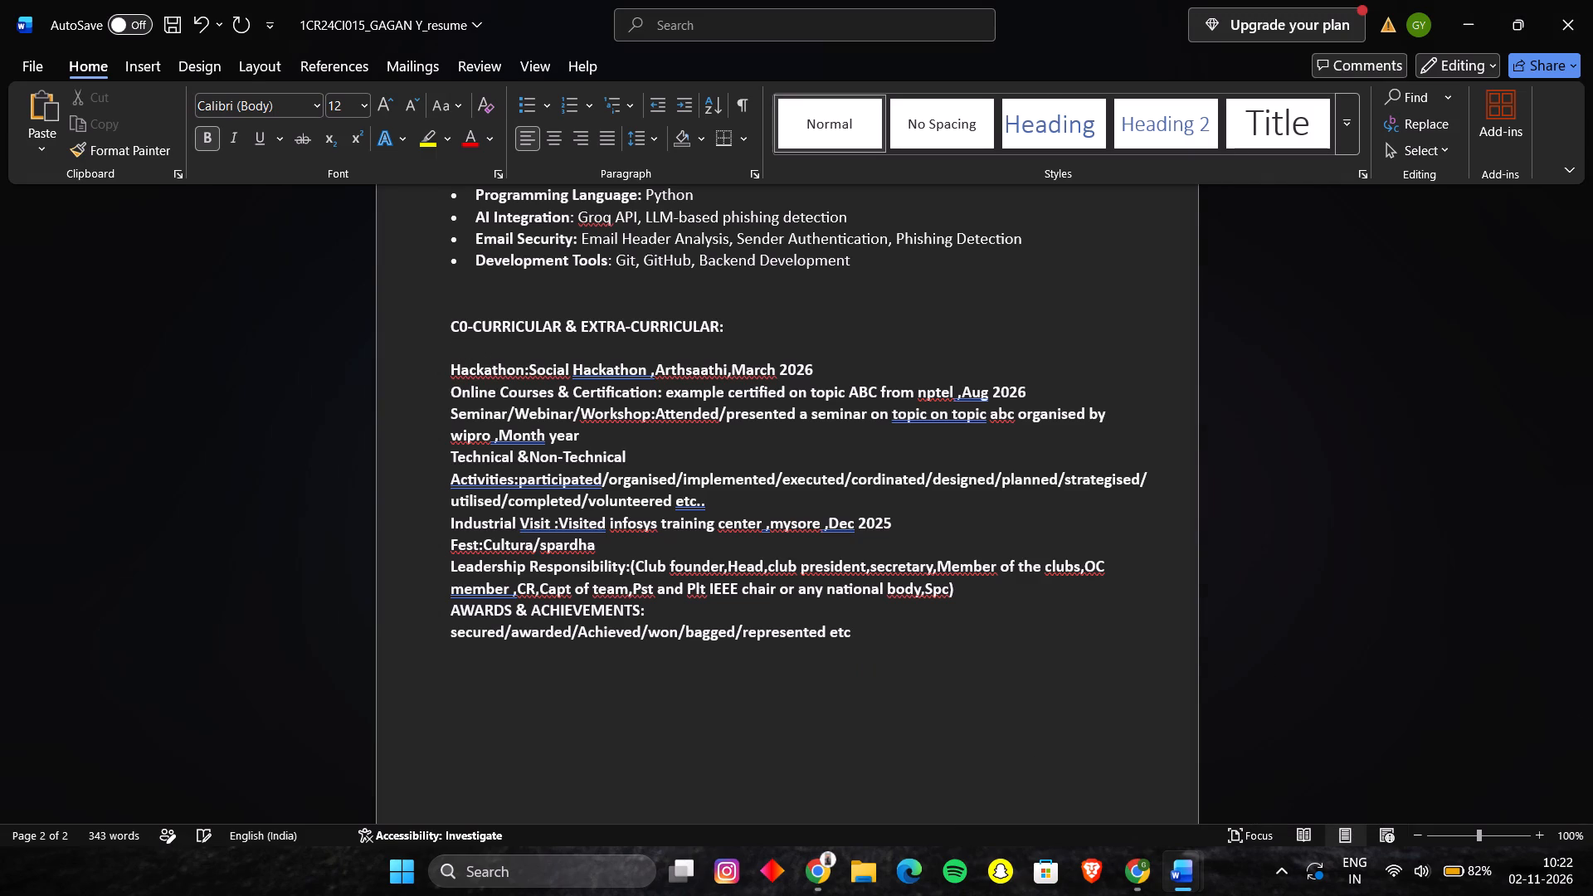
Insert a blank line between the Hackathon entry and the Online Courses & Certification entry.
{"action": "left_click", "coordinate": [823, 373]}
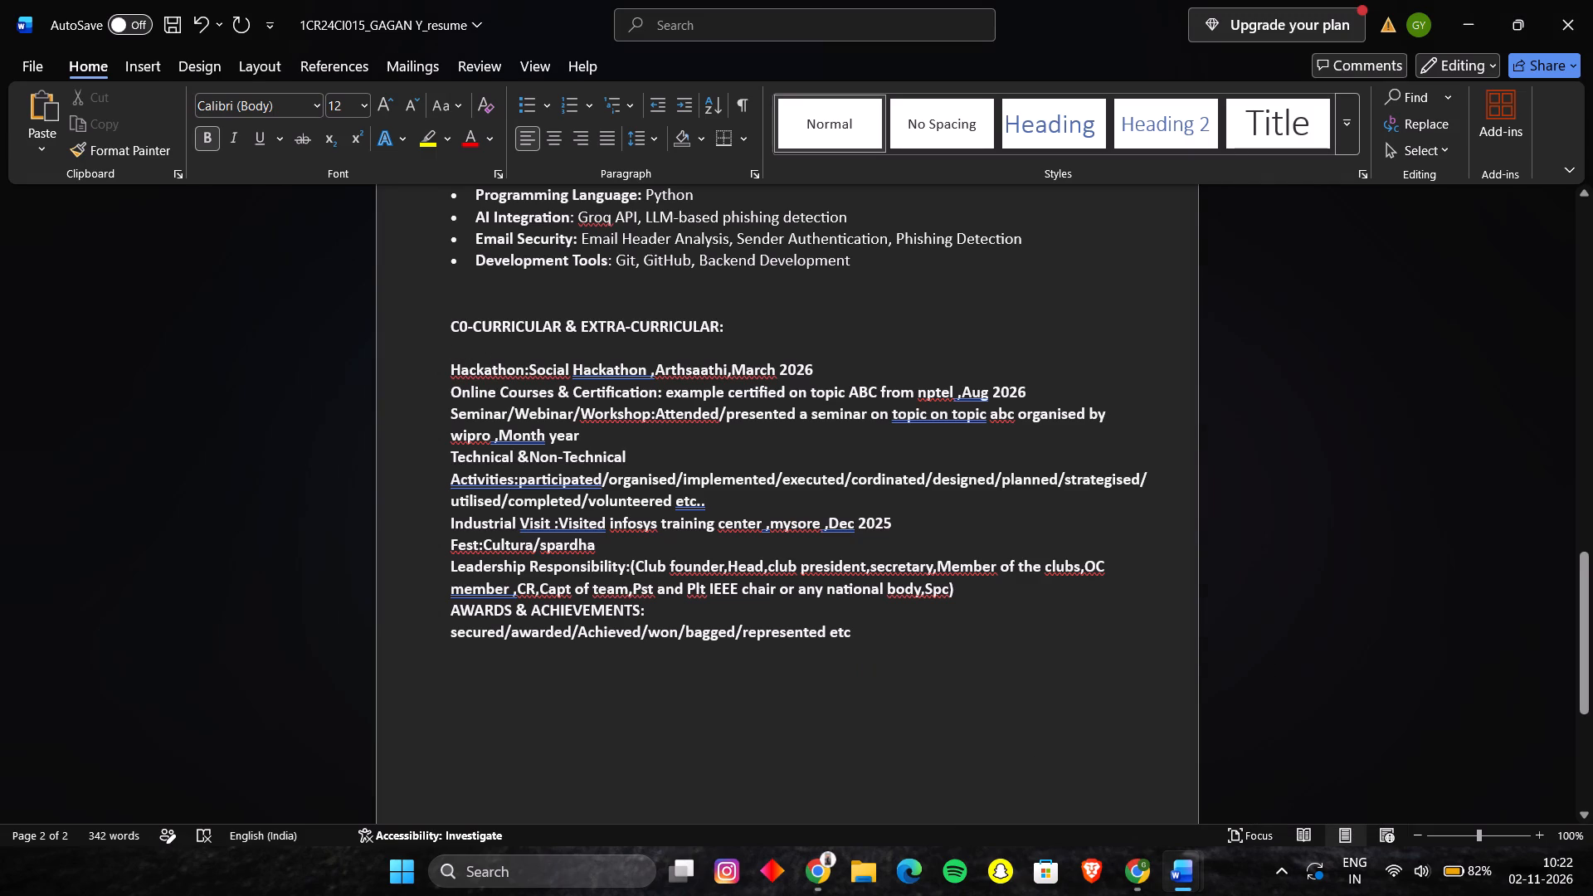
{"action": "key", "text": "Return"}
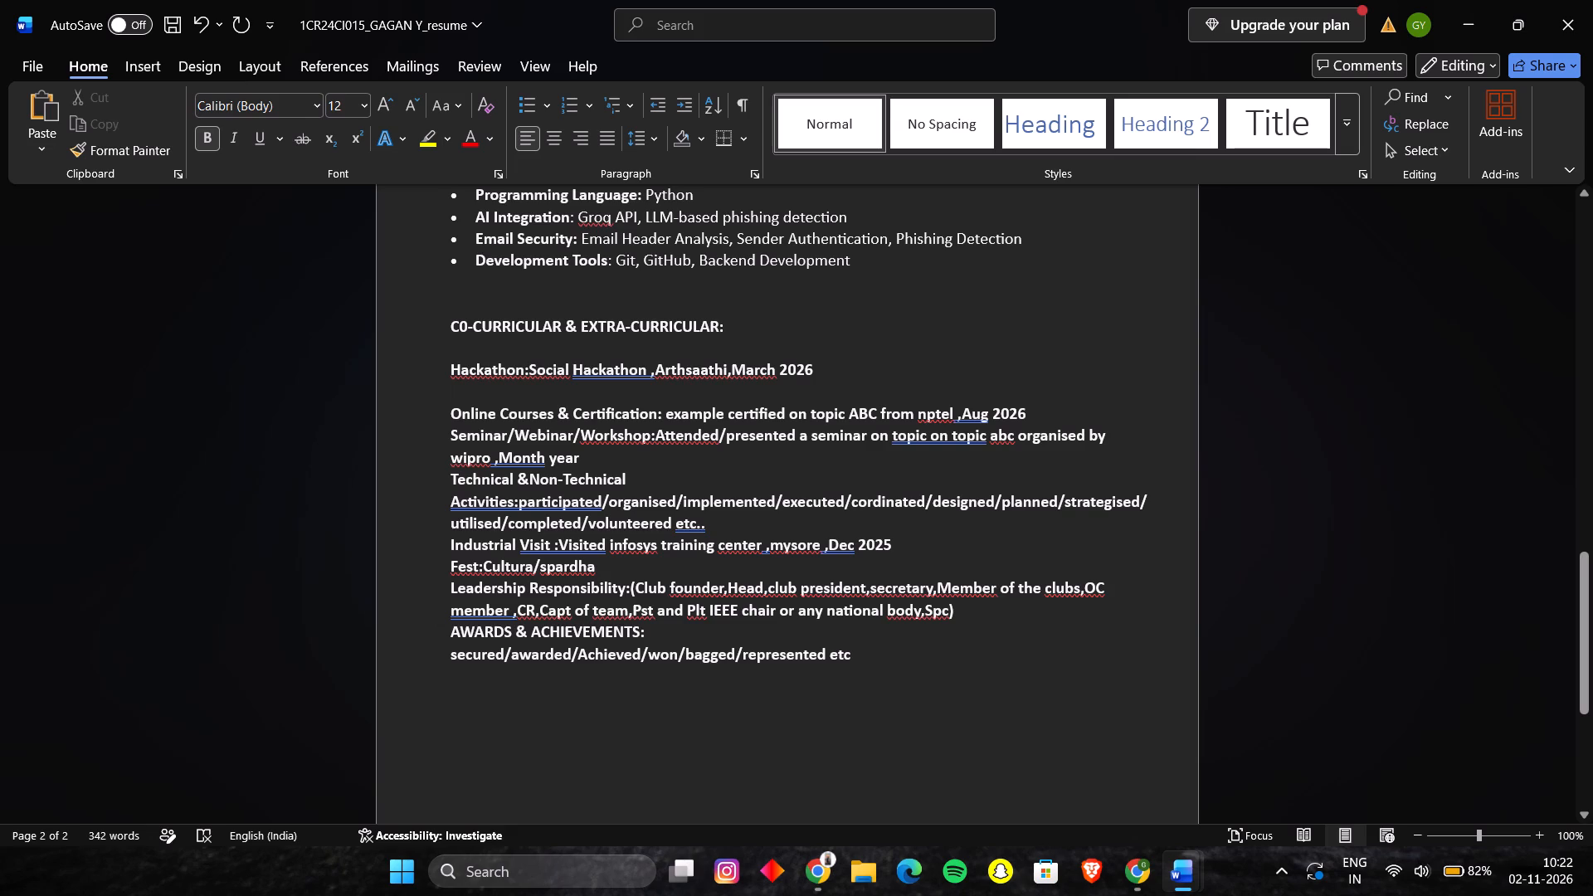
Add a blank line after the Online Courses & Certification entry.
{"action": "left_click", "coordinate": [1041, 411]}
{"action": "key", "text": "Return"}
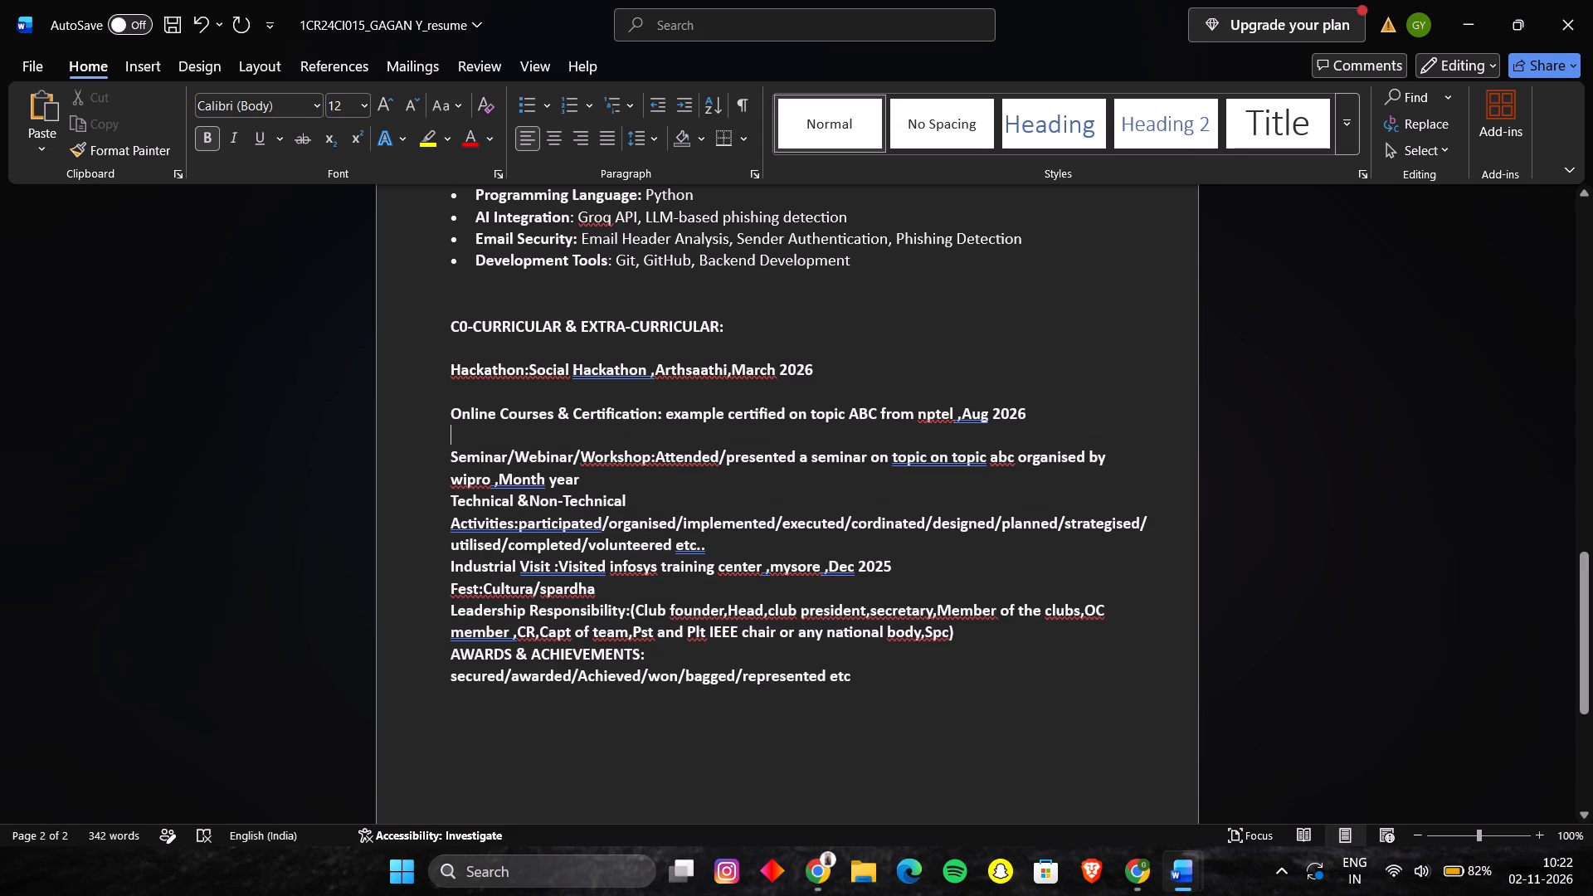
Replace the placeholder "example certified on topic ABC from nptel" in the Online Courses & Certification entry with "Cybersecurity nptel".
{"action": "left_click", "coordinate": [952, 411]}
{"action": "key", "text": "BackSpace"}
{"action": "key", "text": "BackSpace"}
{"action": "key", "text": "BackSpace"}
{"action": "key", "text": "BackSpace"}
{"action": "key", "text": "BackSpace"}
{"action": "key", "text": "BackSpace"}
{"action": "key", "text": "BackSpace"}
{"action": "key", "text": "BackSpace"}
{"action": "key", "text": "BackSpace"}
{"action": "key", "text": "BackSpace"}
{"action": "key", "text": "BackSpace"}
{"action": "key", "text": "BackSpace"}
{"action": "key", "text": "BackSpace"}
{"action": "key", "text": "BackSpace"}
{"action": "key", "text": "BackSpace"}
{"action": "key", "text": "BackSpace"}
{"action": "key", "text": "BackSpace"}
{"action": "key", "text": "BackSpace"}
{"action": "key", "text": "BackSpace"}
{"action": "key", "text": "BackSpace"}
{"action": "key", "text": "BackSpace"}
{"action": "key", "text": "BackSpace"}
{"action": "key", "text": "BackSpace"}
{"action": "key", "text": "BackSpace"}
{"action": "key", "text": "BackSpace"}
{"action": "key", "text": "BackSpace"}
{"action": "key", "text": "BackSpace"}
{"action": "key", "text": "BackSpace"}
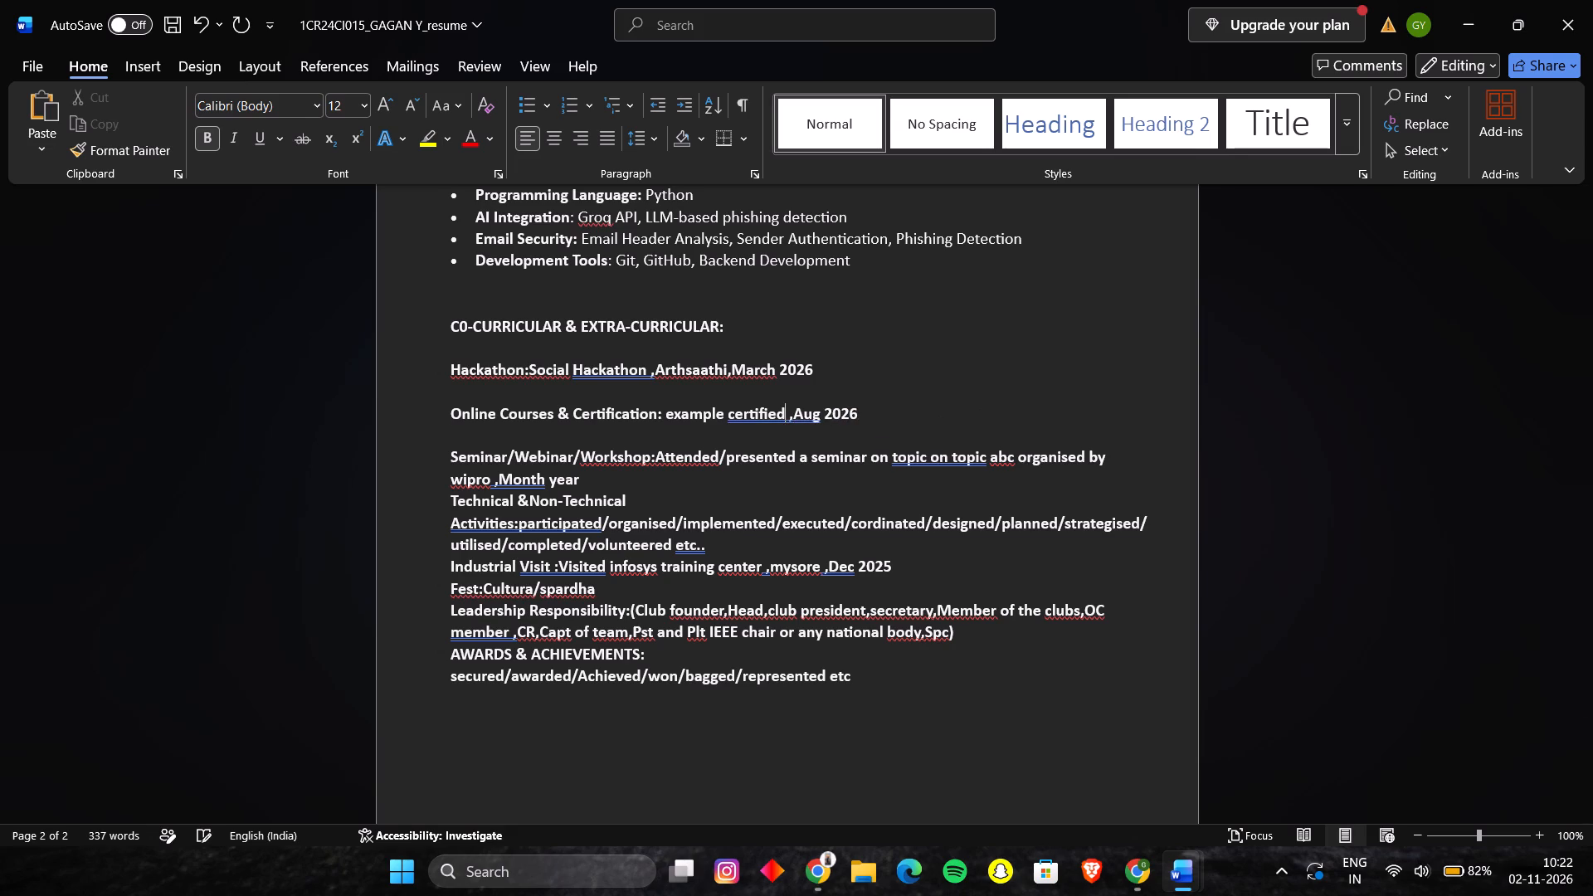
{"action": "key", "text": "BackSpace"}
{"action": "key", "text": "BackSpace"}
{"action": "key", "text": "BackSpace"}
{"action": "key", "text": "BackSpace"}
{"action": "key", "text": "BackSpace"}
{"action": "key", "text": "BackSpace"}
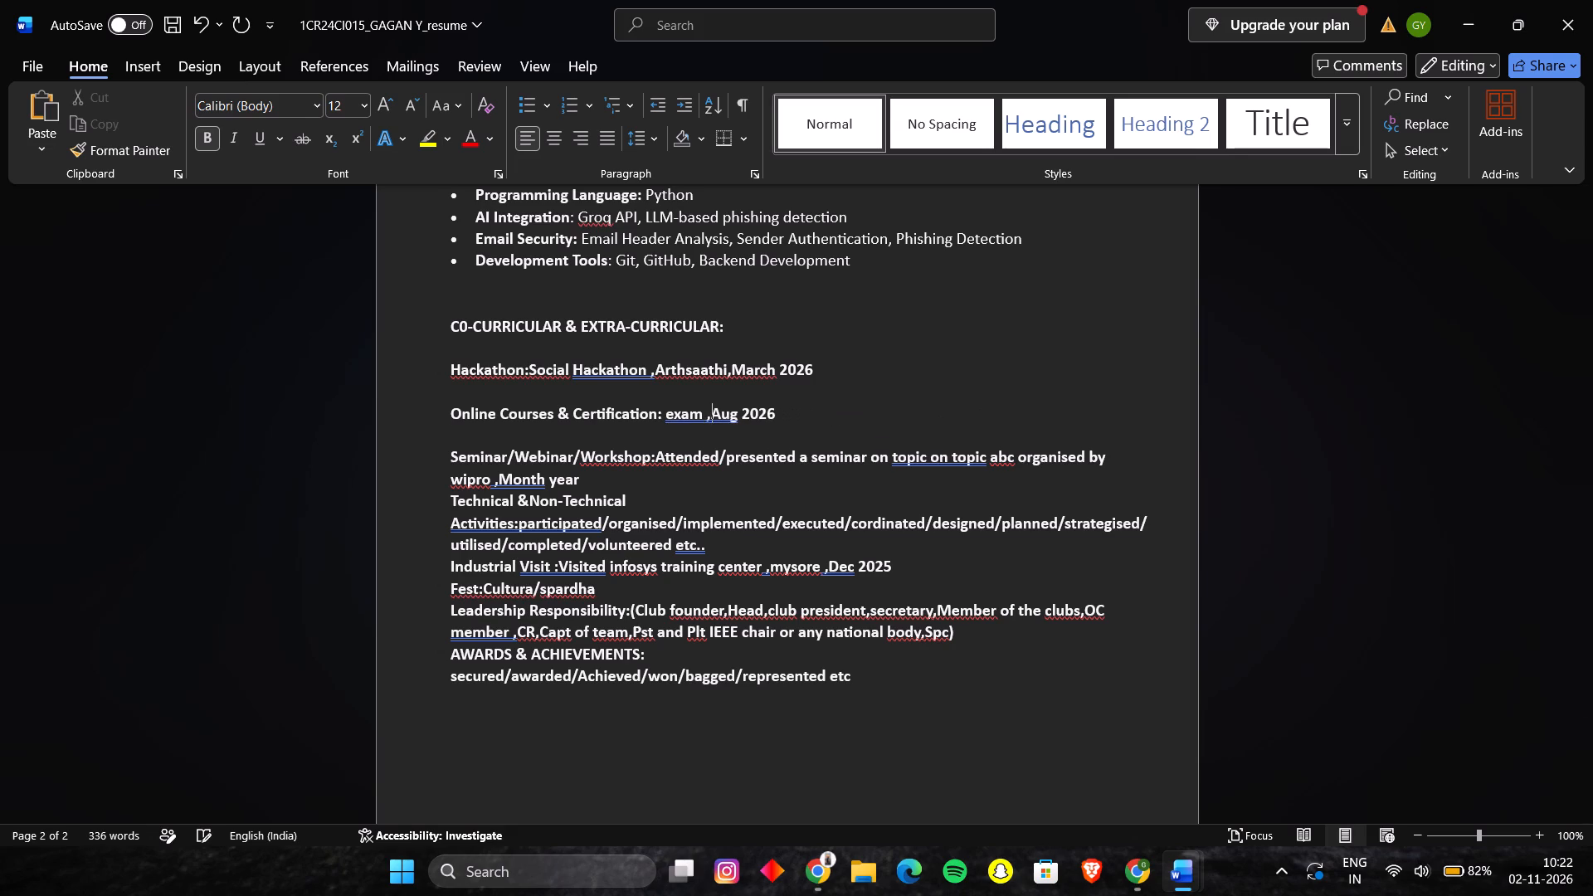
{"action": "key", "text": "BackSpace"}
{"action": "key", "text": "BackSpace"}
{"action": "key", "text": "BackSpace"}
{"action": "key", "text": "BackSpace"}
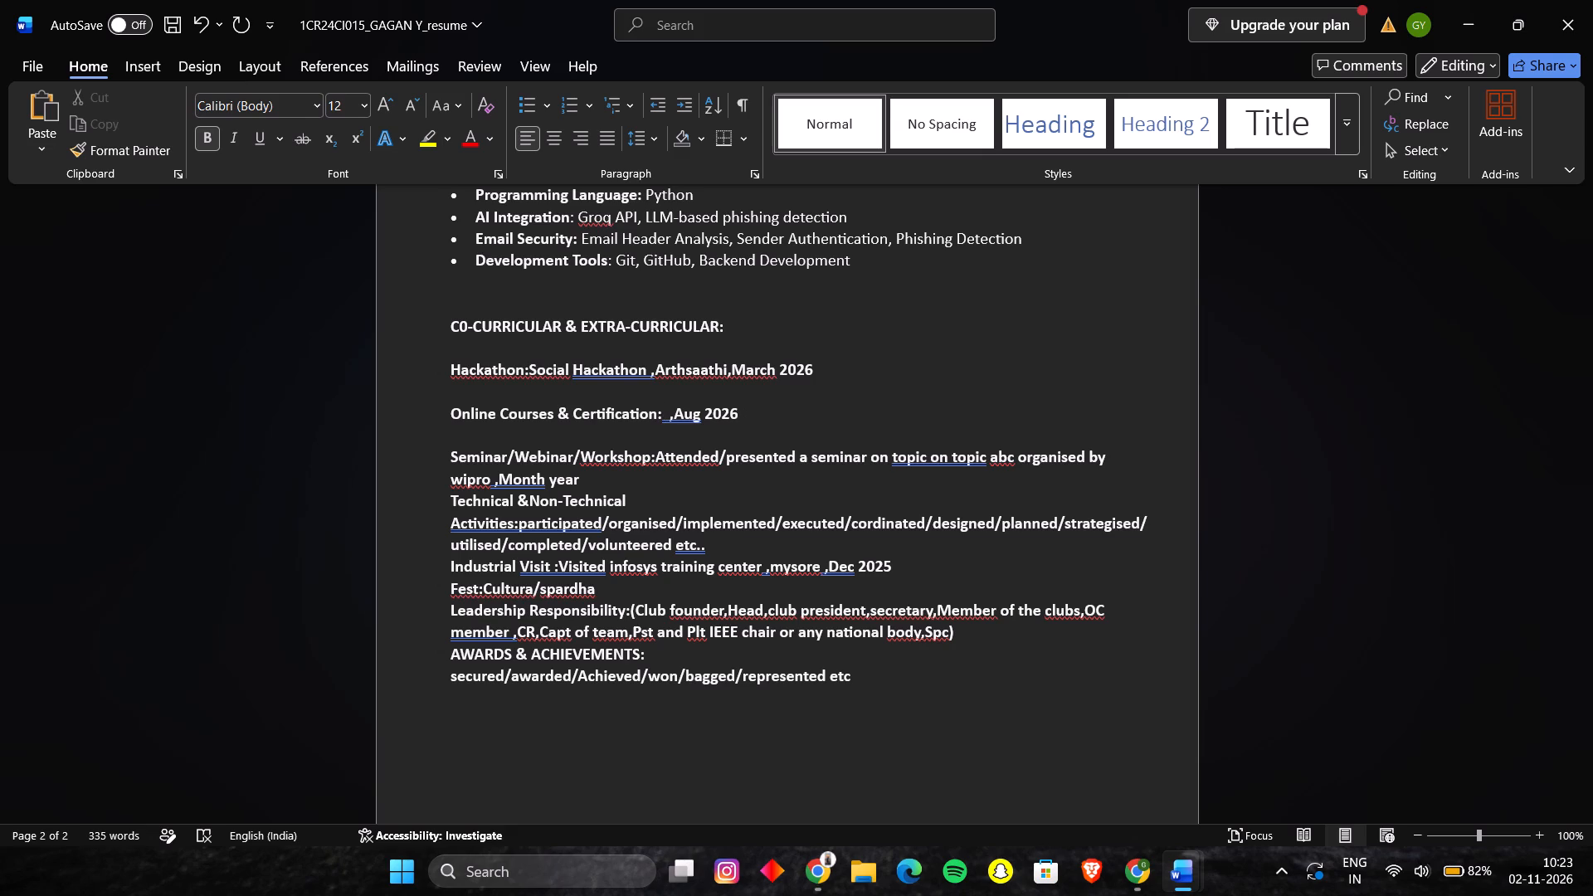
{"action": "key", "text": "shift+c"}
{"action": "key", "text": "shift+b"}
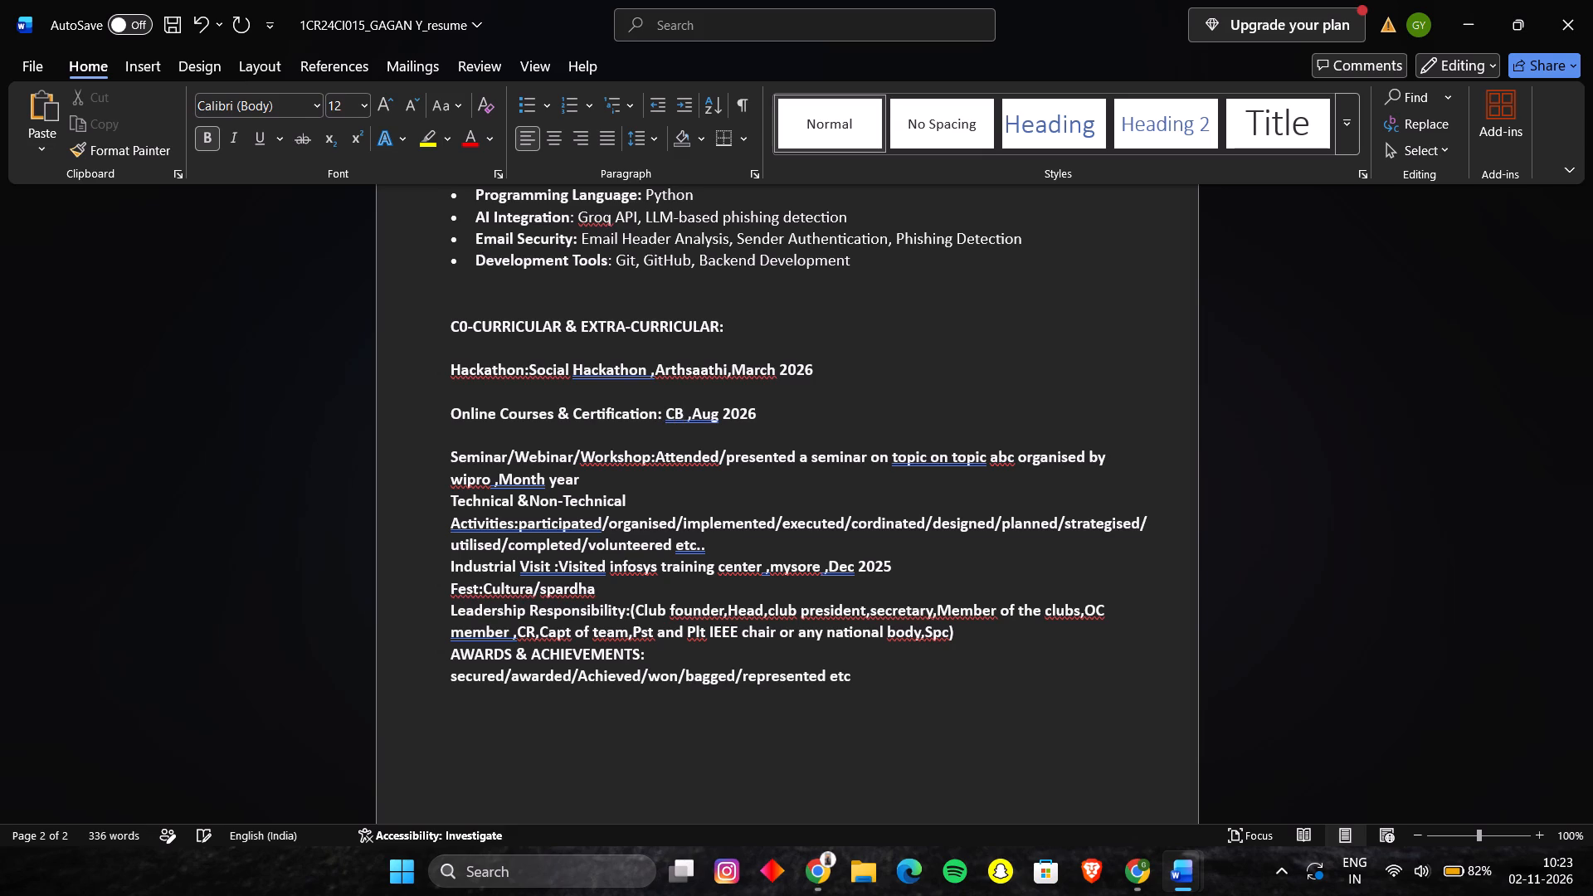
{"action": "key", "text": "BackSpace"}
{"action": "type", "text": "by"}
{"action": "key", "text": "BackSpace"}
{"action": "key", "text": "BackSpace"}
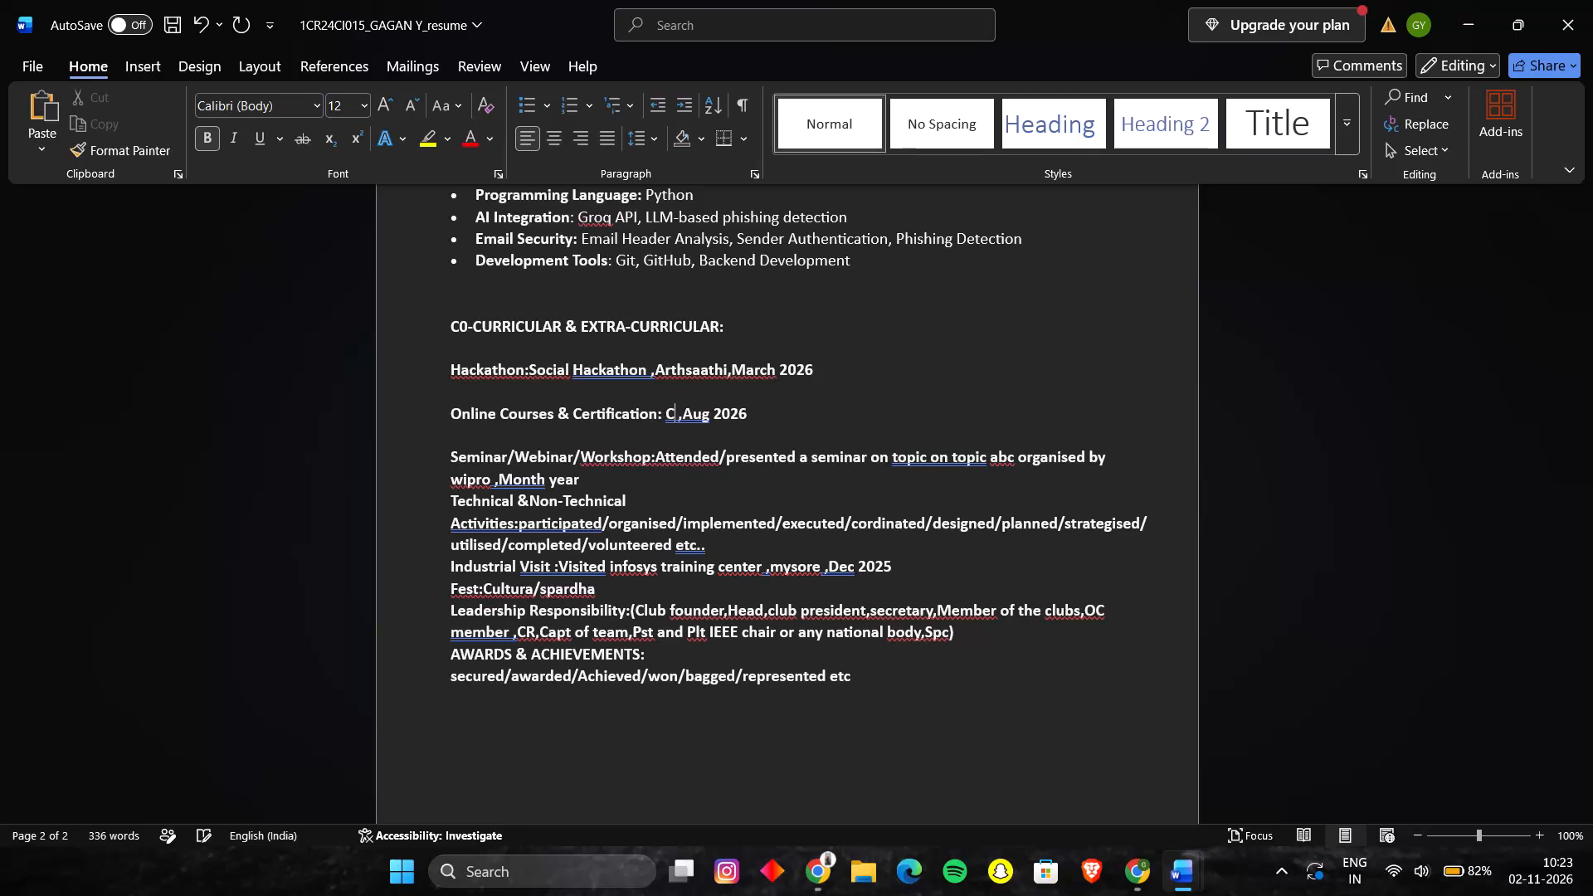
{"action": "type", "text": "ye"}
{"action": "key", "text": "BackSpace"}
{"action": "type", "text": "ber"}
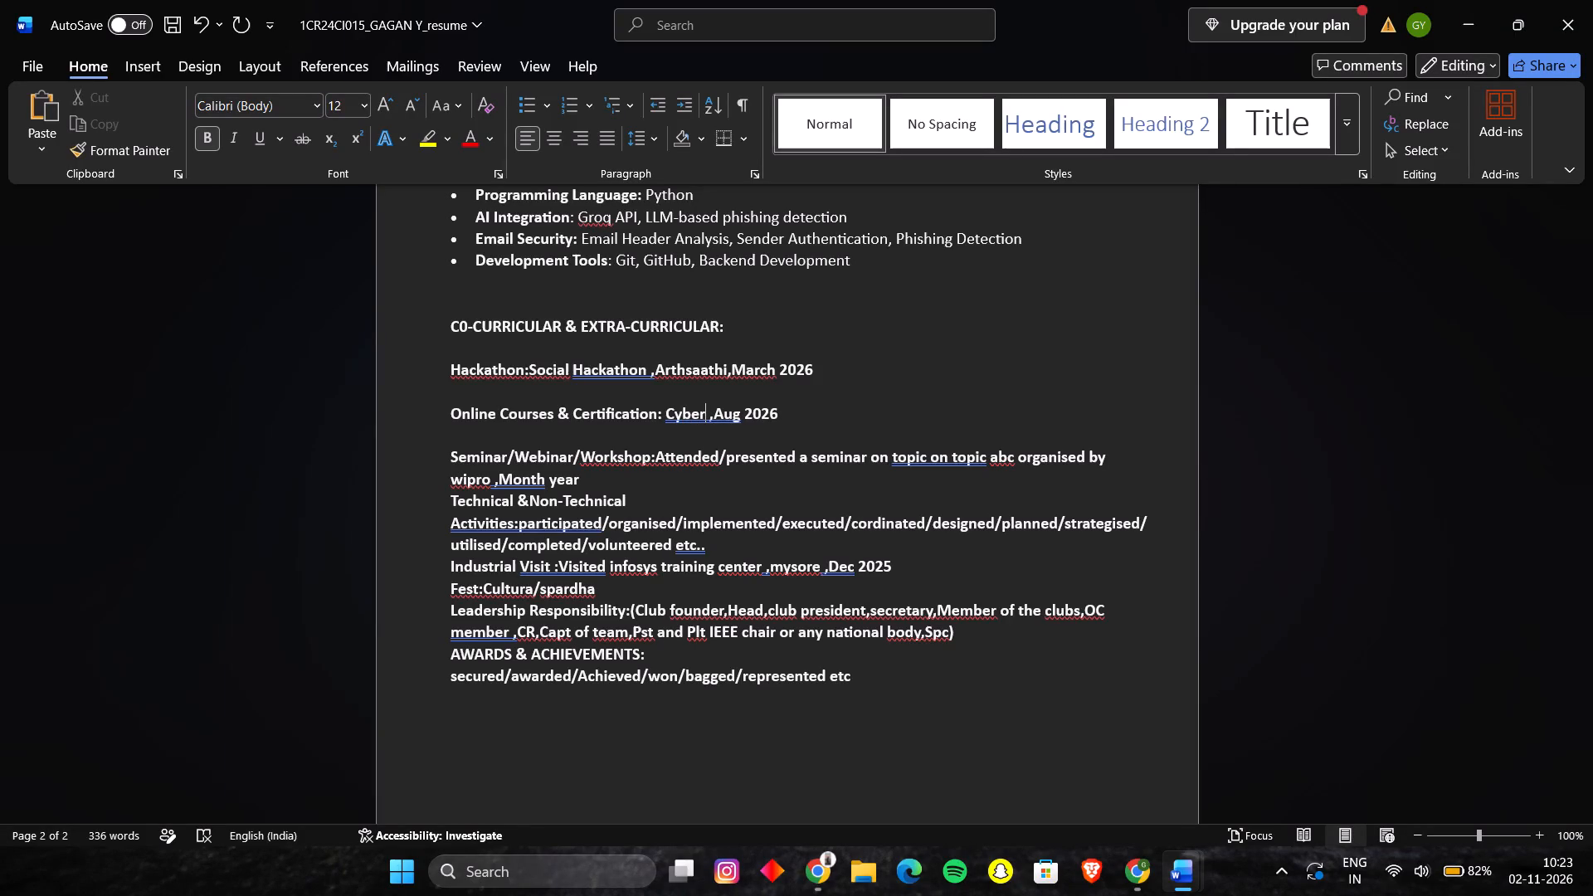
{"action": "type", "text": "security"}
{"action": "key", "text": "space"}
{"action": "type", "text": "couse"}
{"action": "key", "text": "BackSpace"}
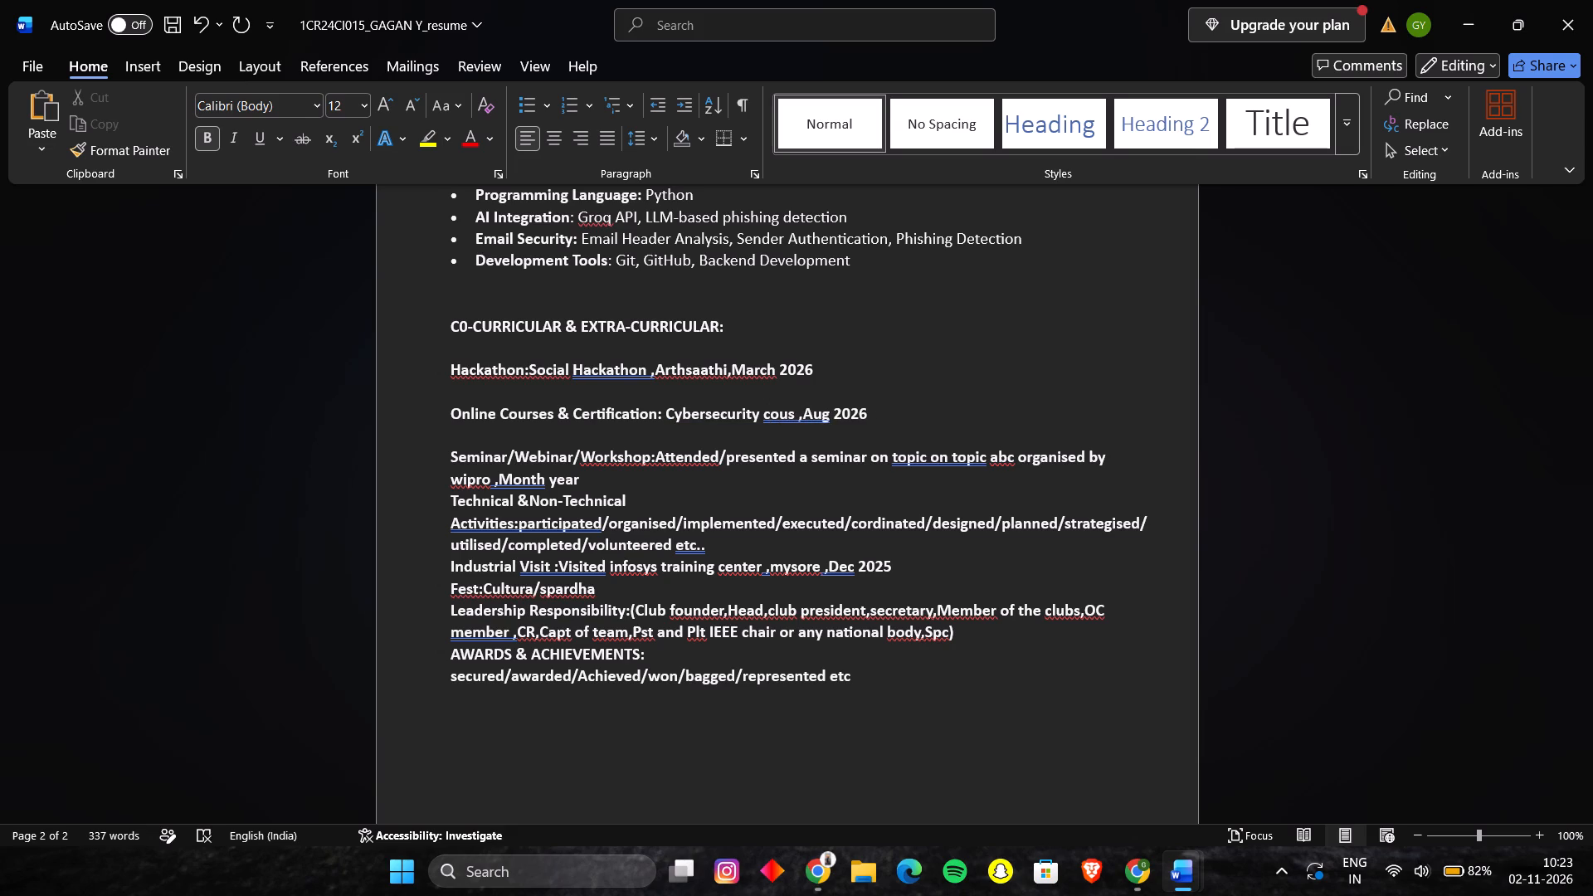
{"action": "key", "text": "BackSpace"}
{"action": "key", "text": "BackSpace"}
{"action": "key", "text": "BackSpace"}
{"action": "key", "text": "BackSpace"}
{"action": "type", "text": "nptwl"}
{"action": "key", "text": "BackSpace"}
{"action": "key", "text": "BackSpace"}
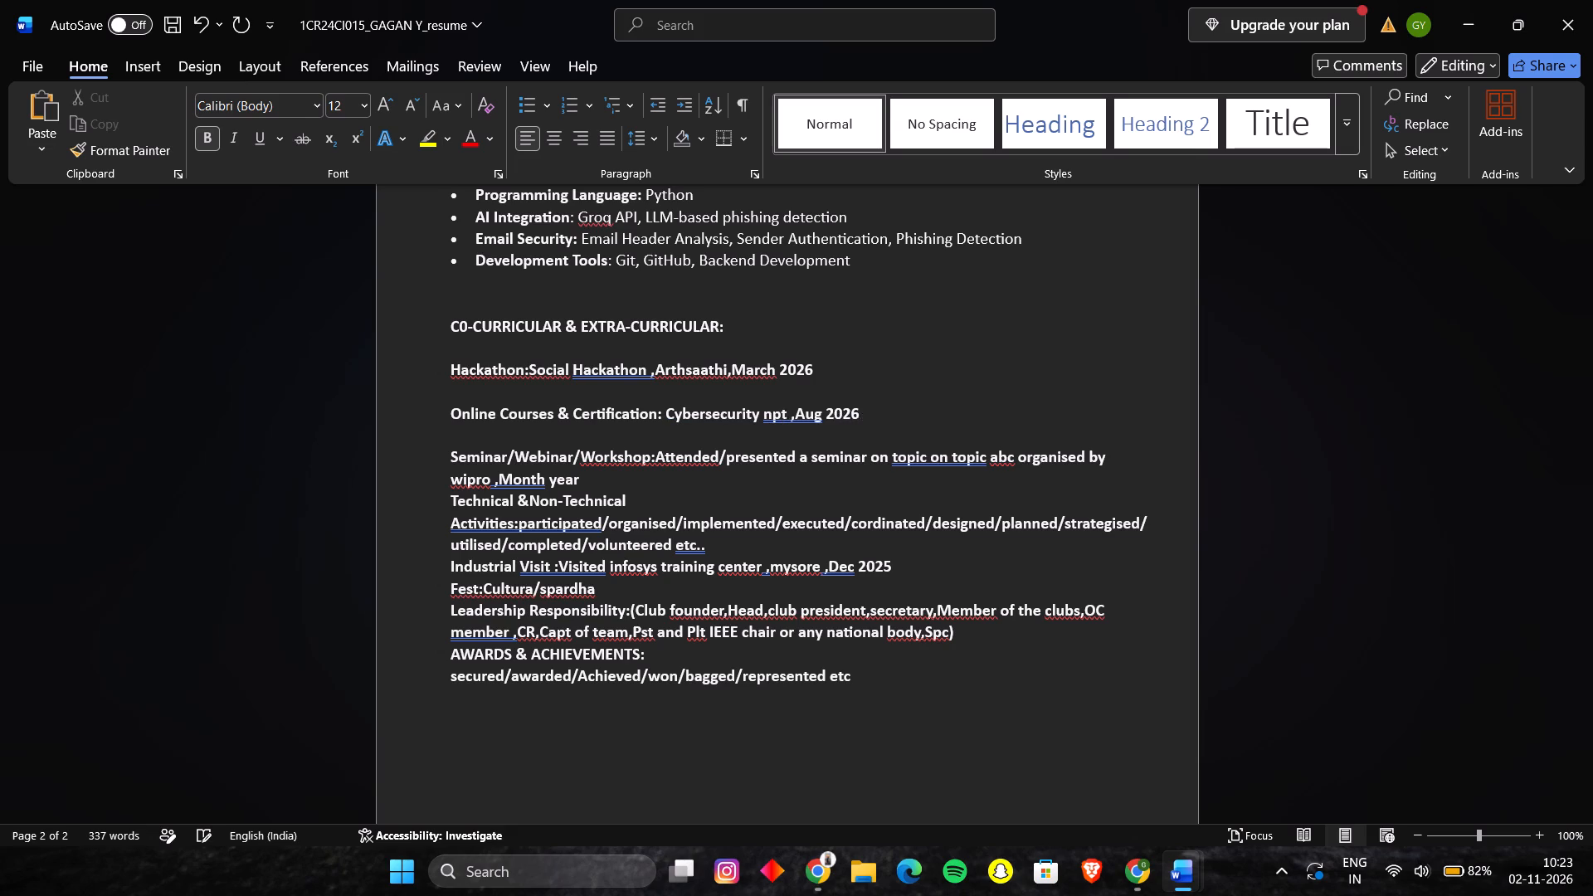
{"action": "type", "text": "el"}
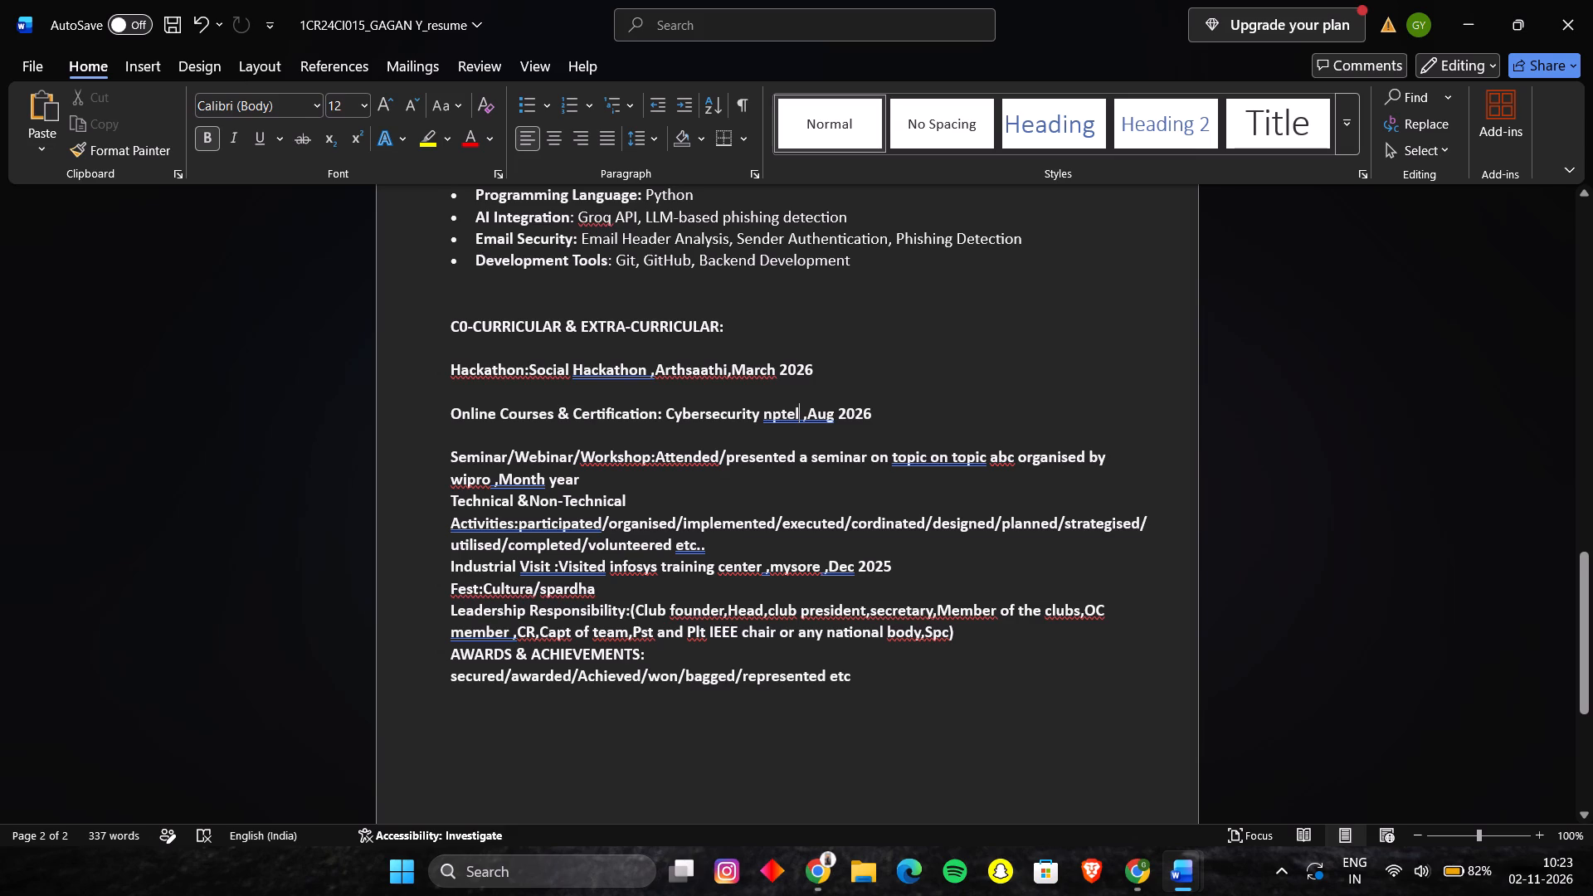
Add a blank line after the Seminar/Webinar/Workshop entry.
{"action": "left_click", "coordinate": [591, 479]}
{"action": "key", "text": "Return"}
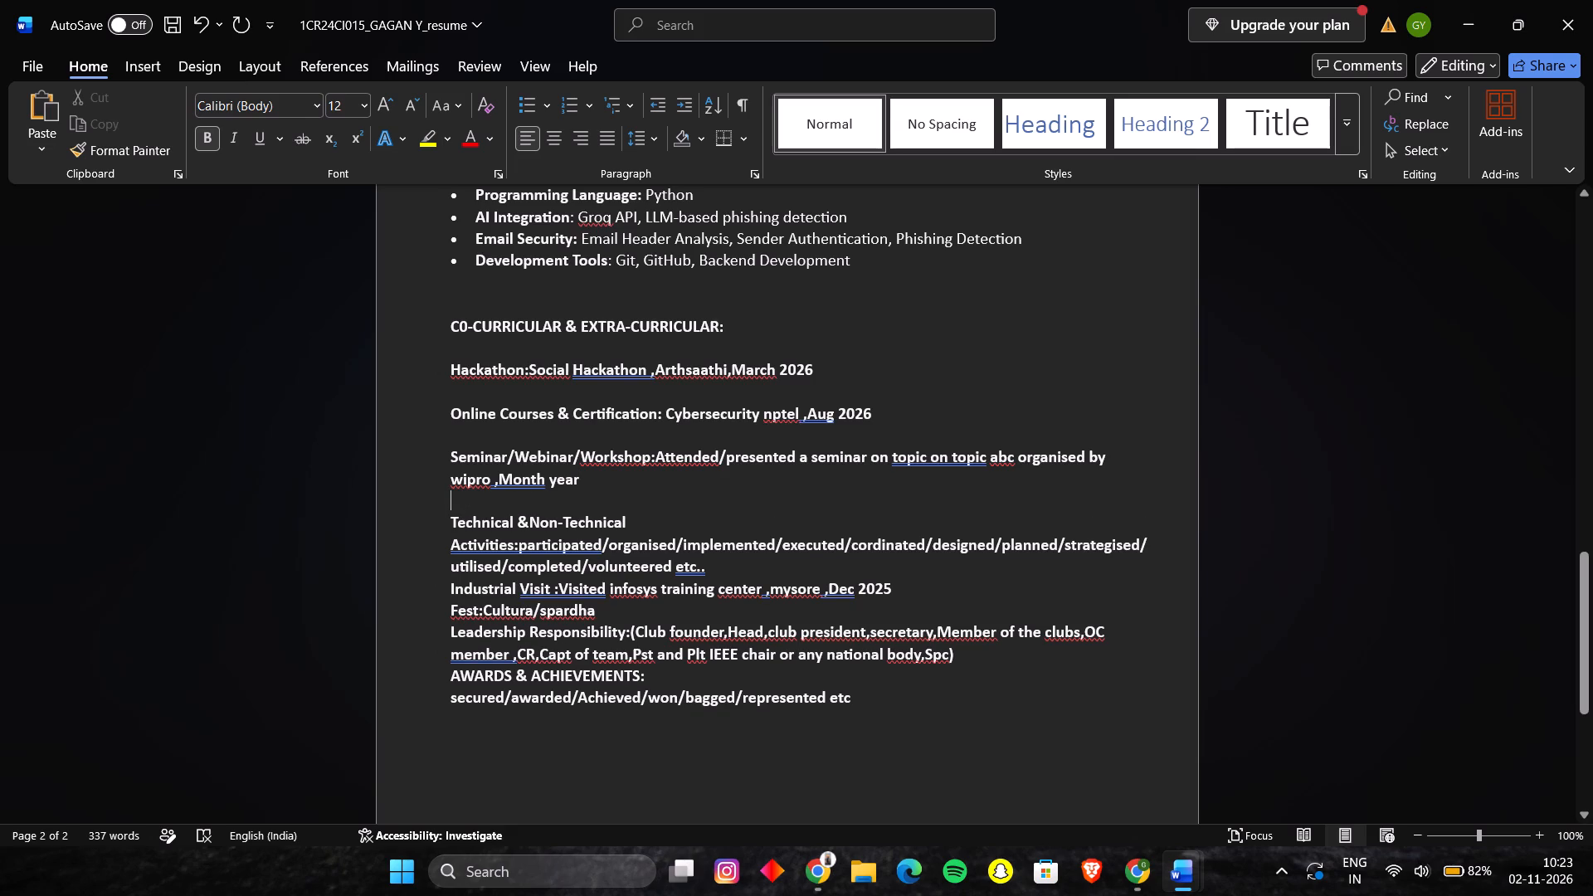
Replace the placeholder topic "abc" in the Seminar/Webinar/Workshop entry with "Ai and machine learing".
{"action": "left_click", "coordinate": [1016, 462]}
{"action": "key", "text": "BackSpace"}
{"action": "key", "text": "BackSpace"}
{"action": "key", "text": "BackSpace"}
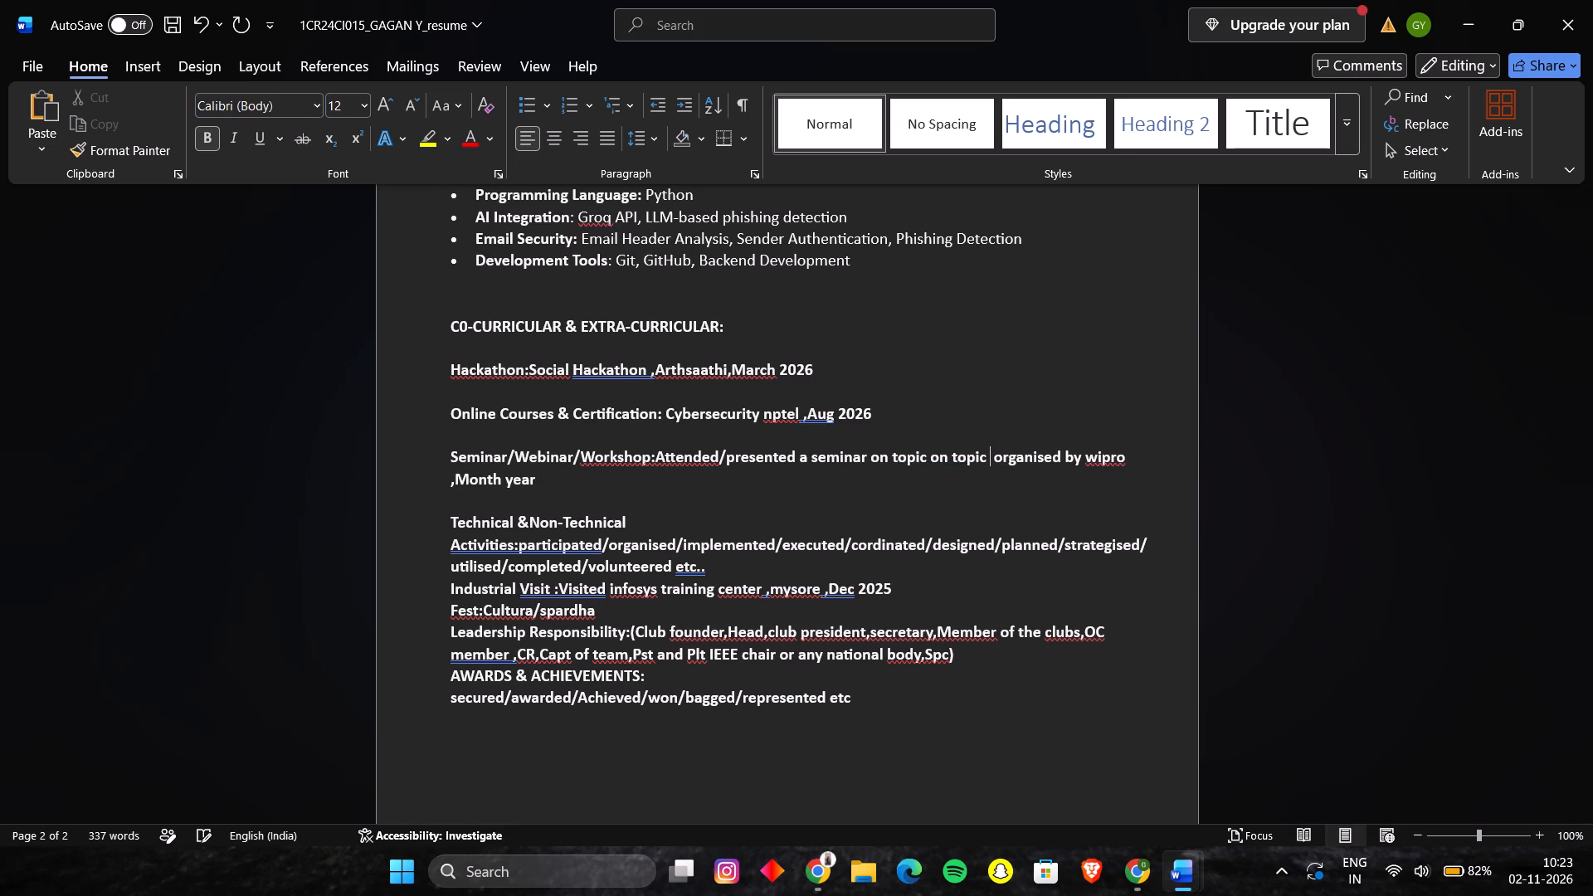
{"action": "type", "text": "Ai AN"}
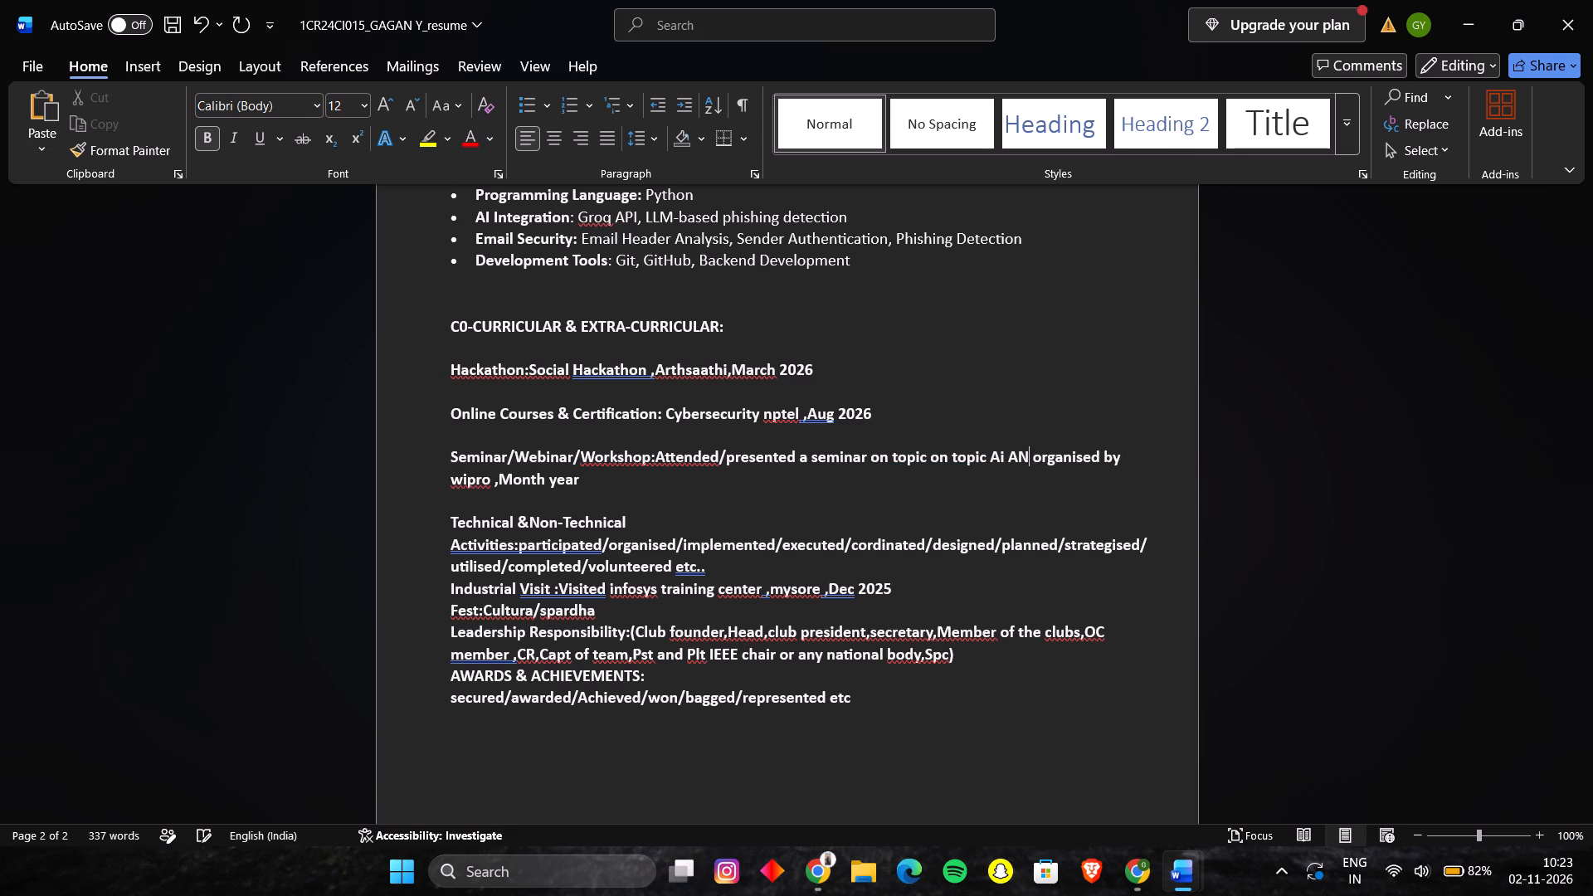
{"action": "key", "text": "BackSpace"}
{"action": "key", "text": "BackSpace"}
{"action": "type", "text": "and machine learingin"}
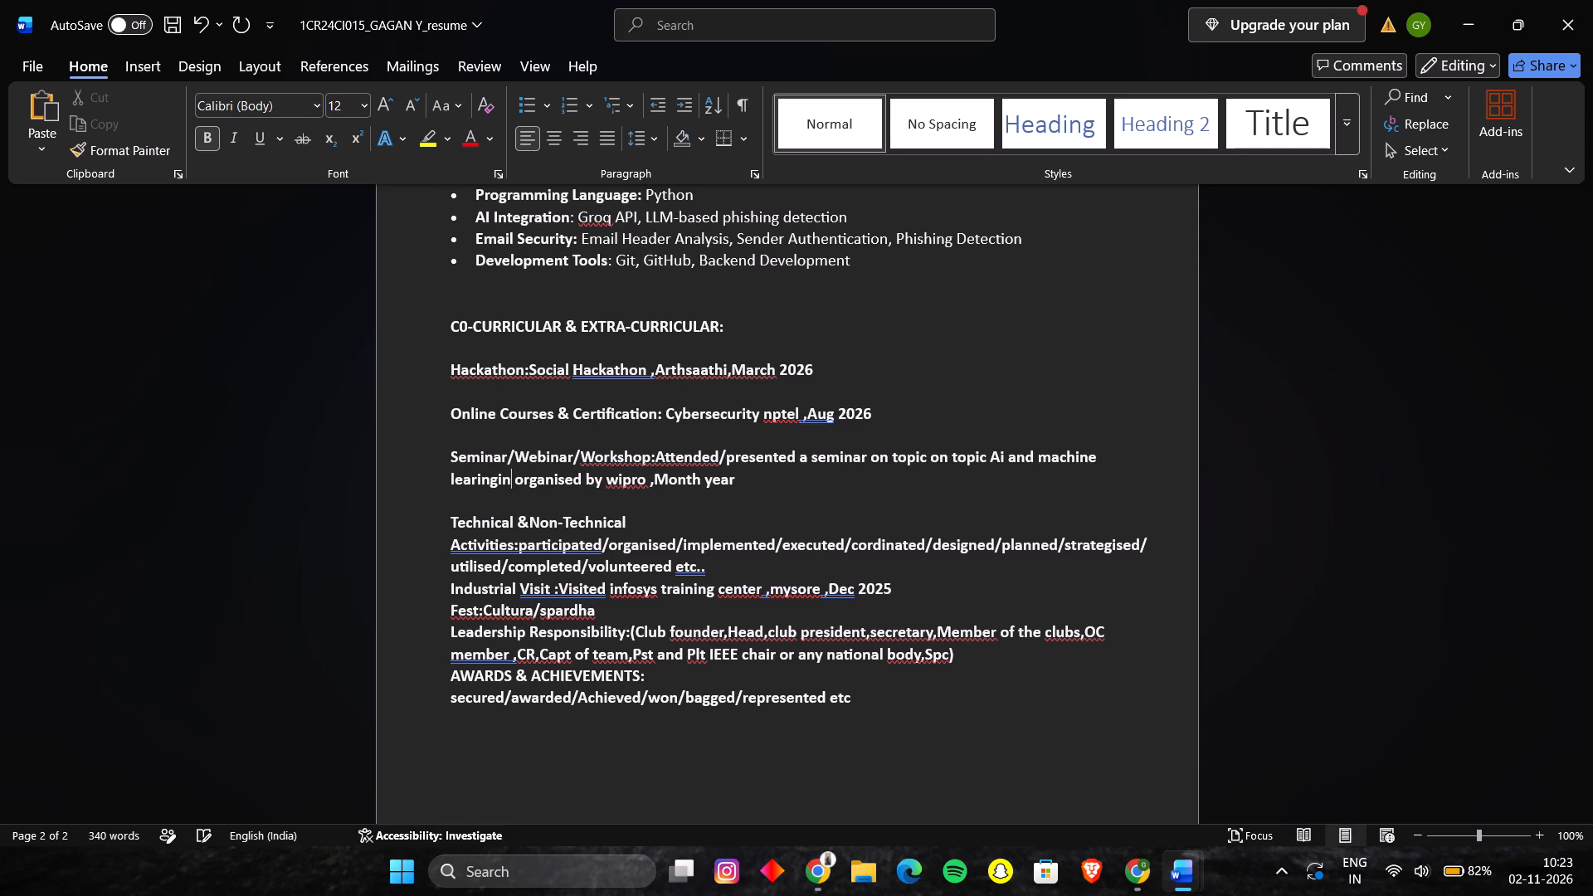
{"action": "key", "text": "BackSpace"}
{"action": "key", "text": "BackSpace"}
{"action": "key", "text": "BackSpace"}
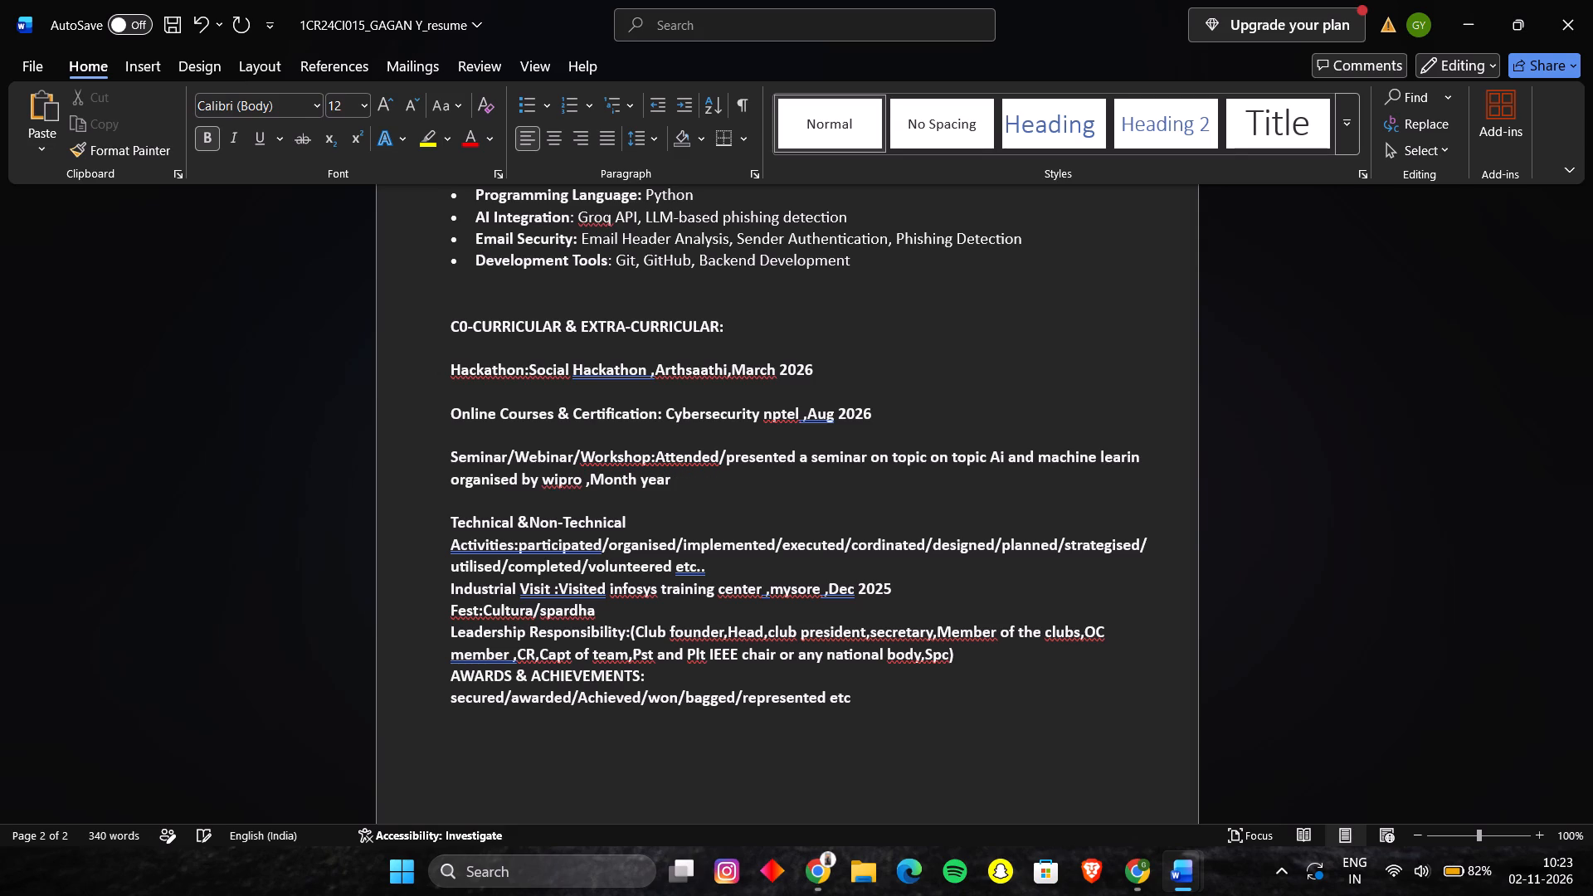
{"action": "key", "text": "BackSpace"}
{"action": "key", "text": "BackSpace"}
{"action": "type", "text": "ing"}
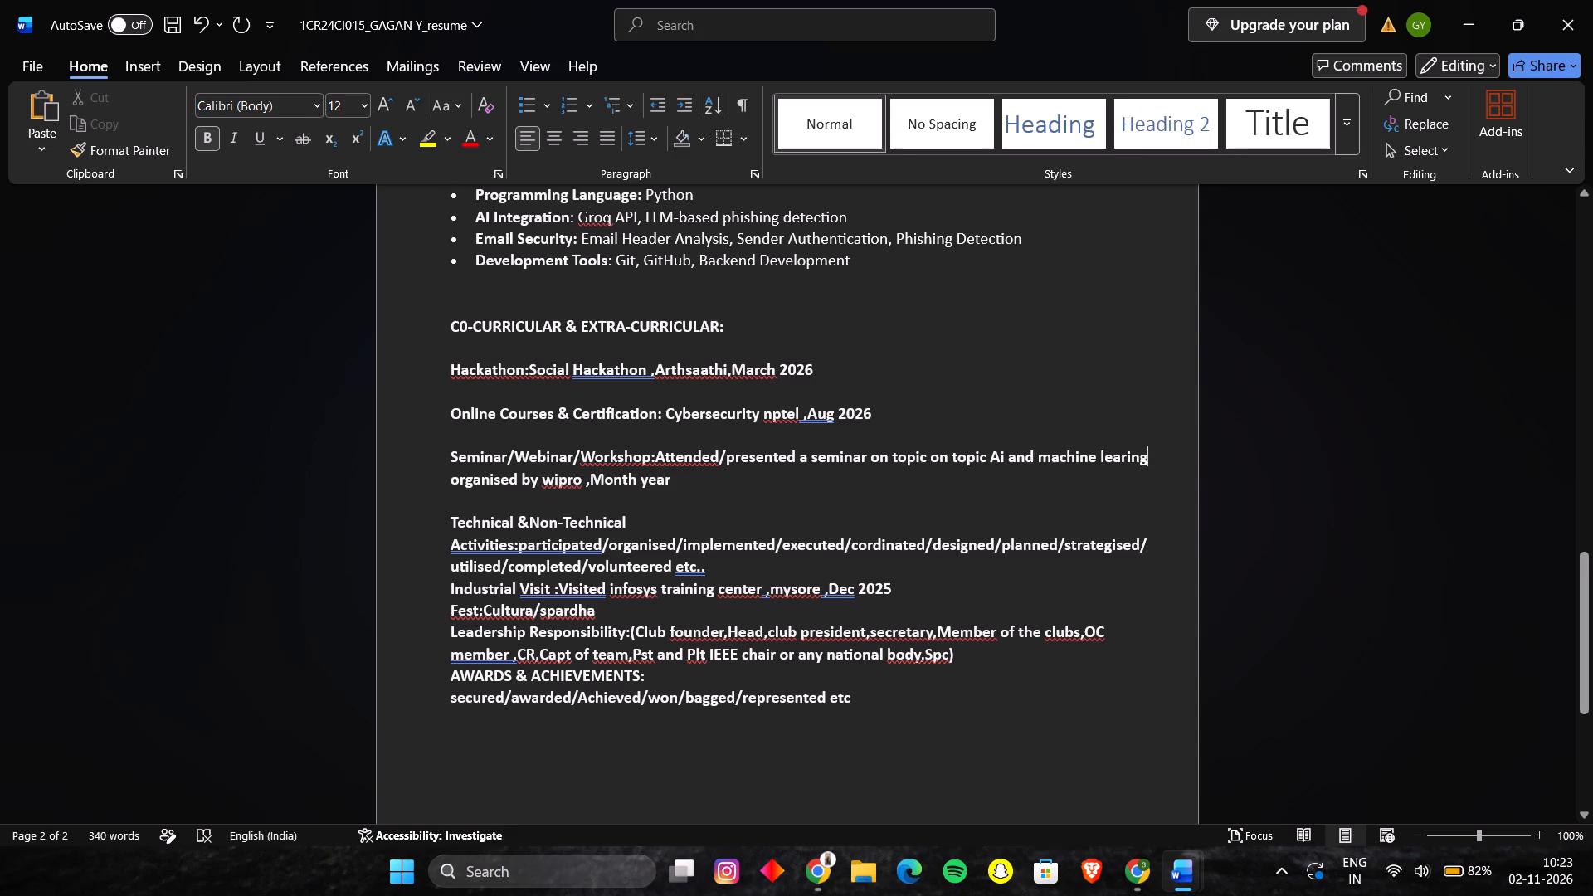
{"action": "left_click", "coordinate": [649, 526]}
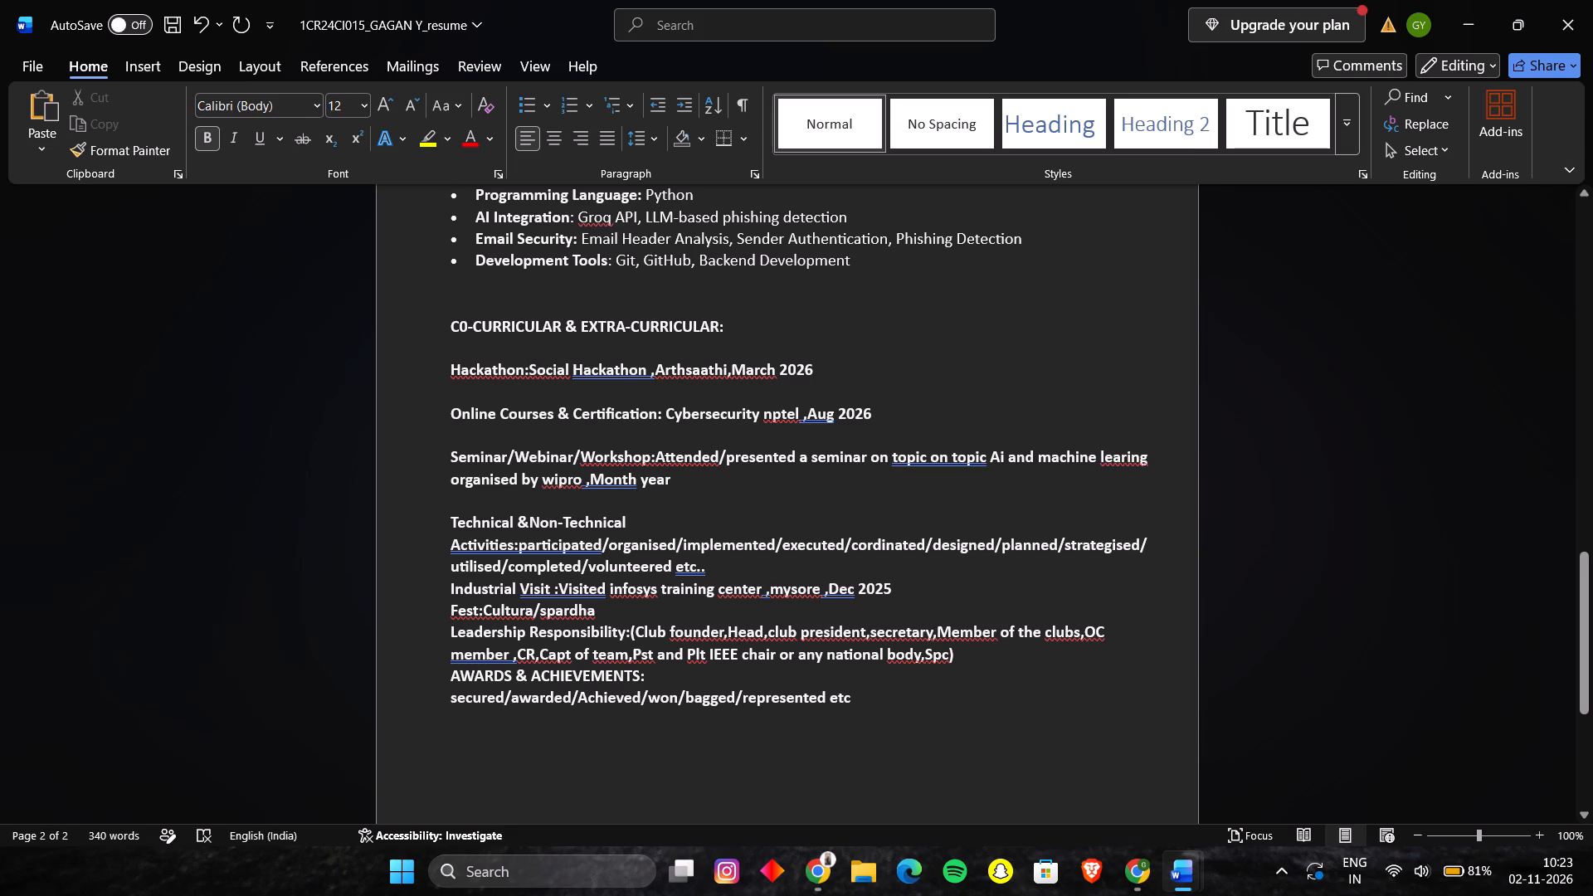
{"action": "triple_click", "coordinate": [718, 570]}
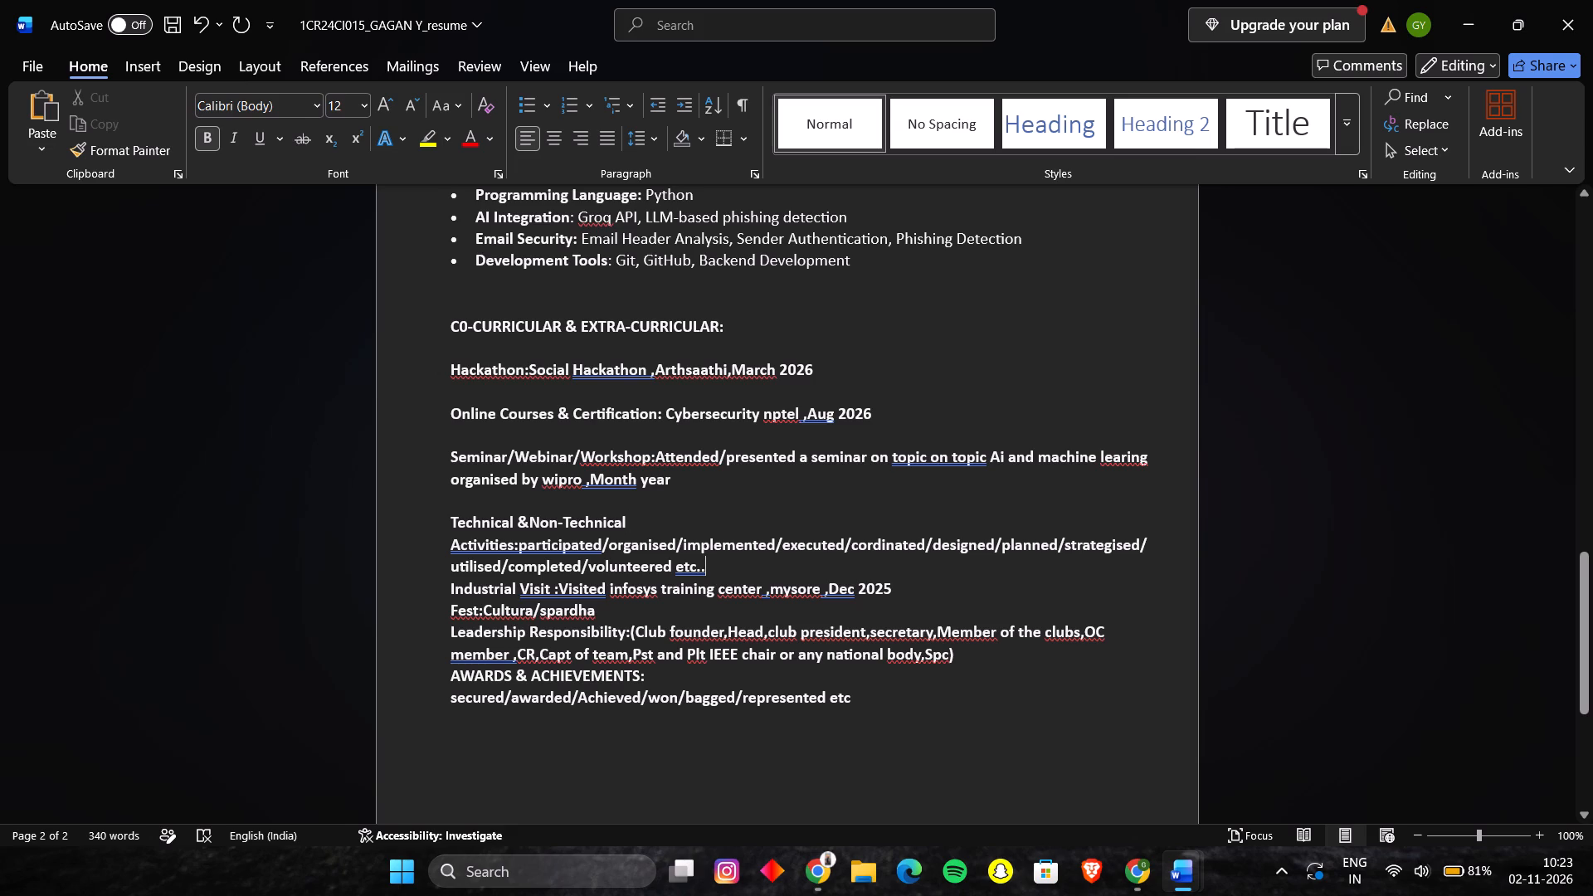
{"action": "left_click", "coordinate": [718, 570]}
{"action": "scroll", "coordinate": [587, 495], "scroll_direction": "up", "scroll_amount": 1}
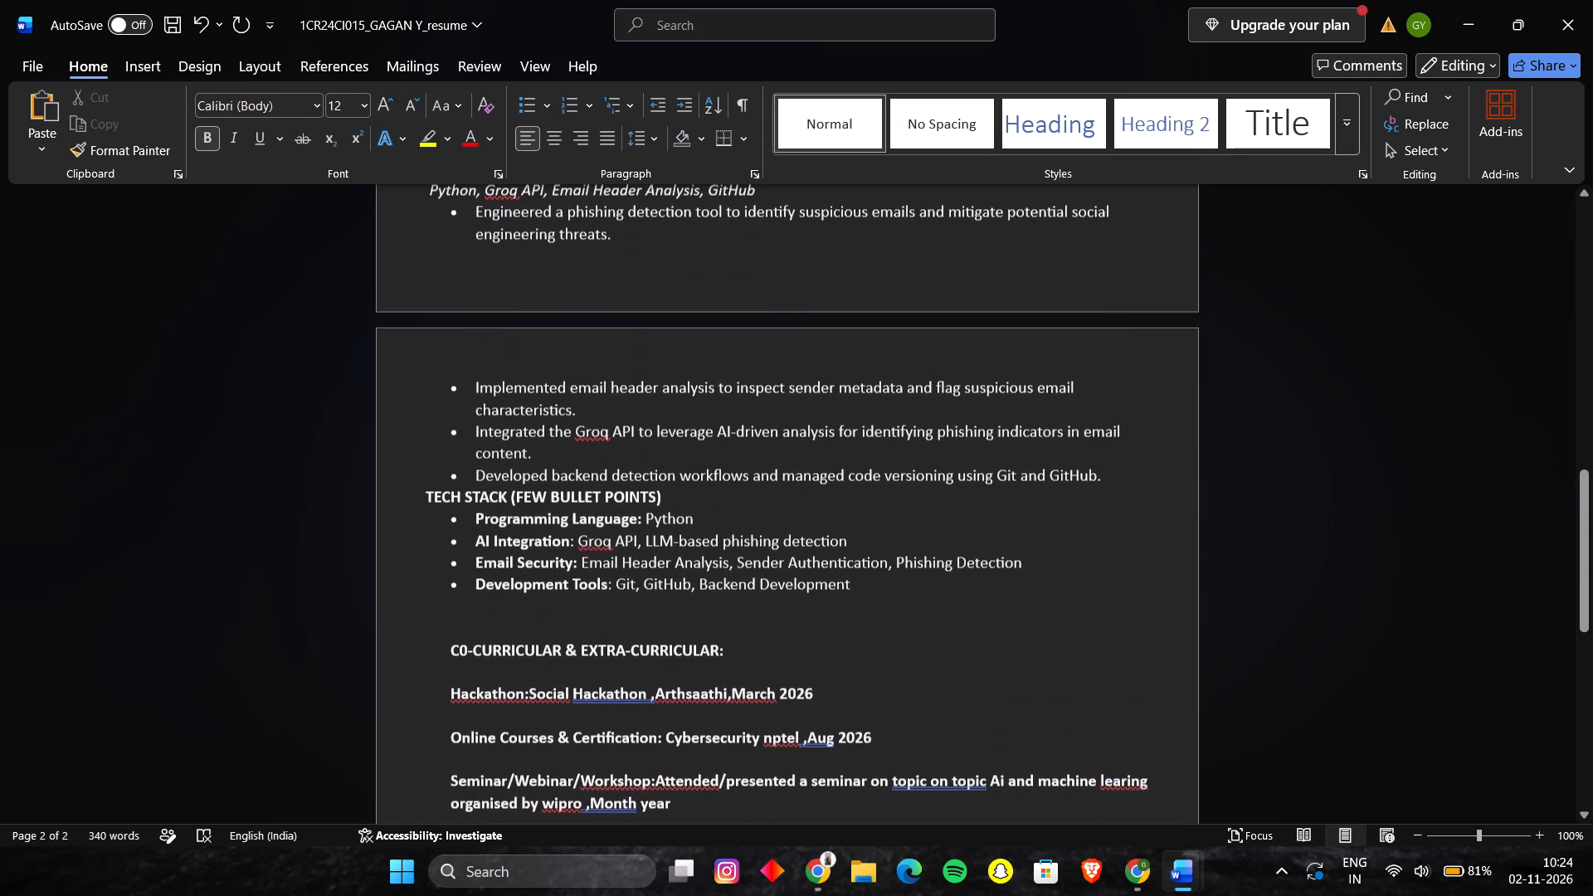
Copy the four TECH STACK bullet points, from Programming Language through Development Tools.
{"action": "scroll", "coordinate": [587, 495], "scroll_direction": "up", "scroll_amount": 1}
{"action": "left_click_drag", "start_coordinate": [587, 495], "coordinate": [594, 609]}
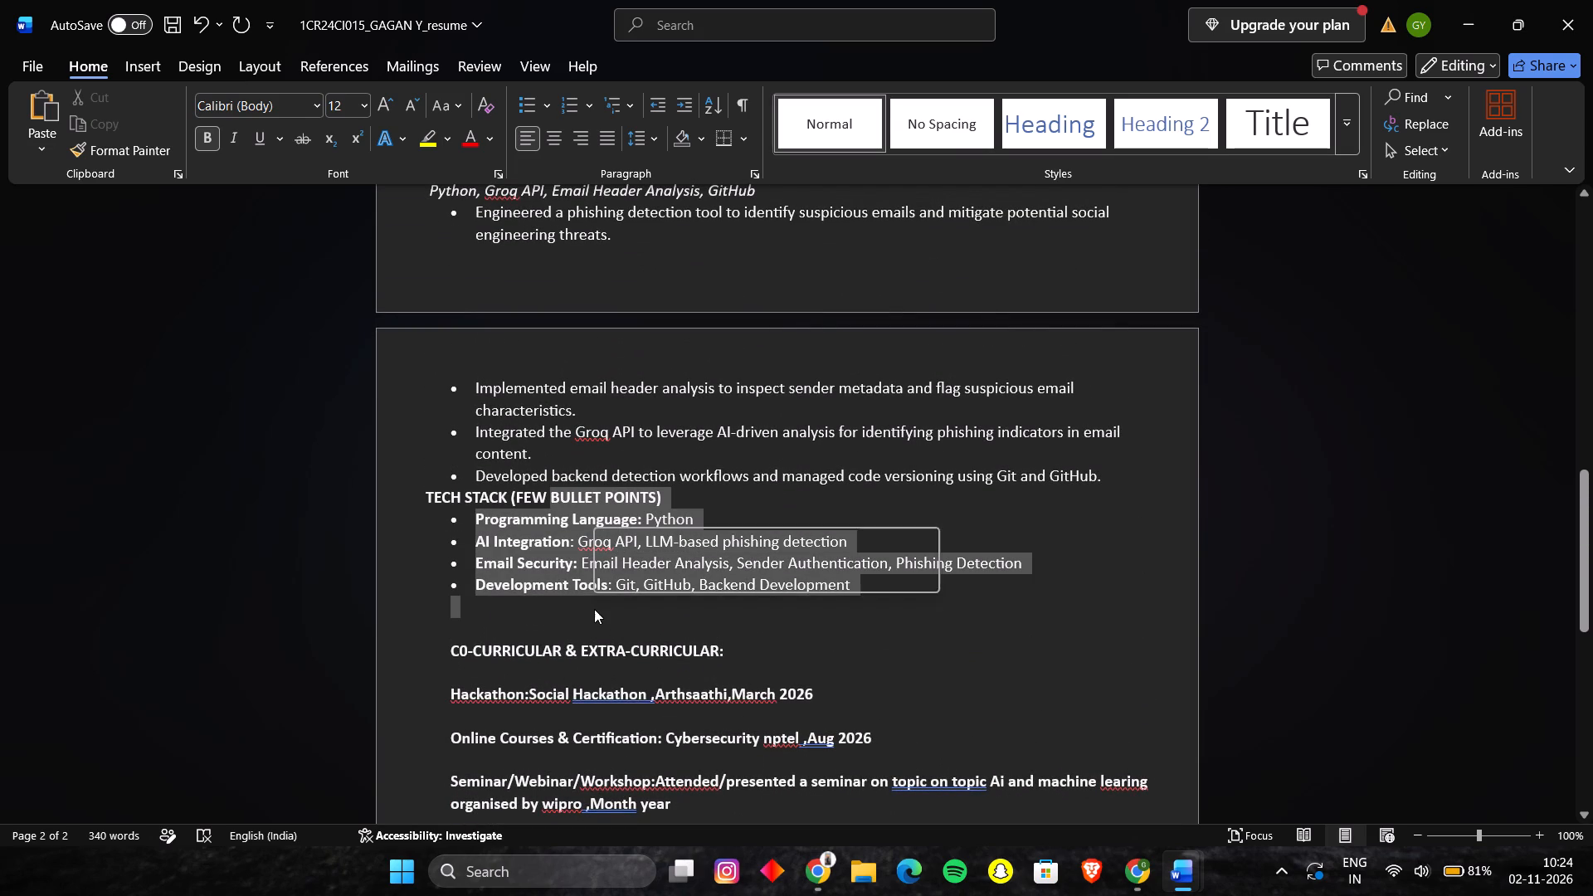
{"action": "left_click", "coordinate": [594, 609]}
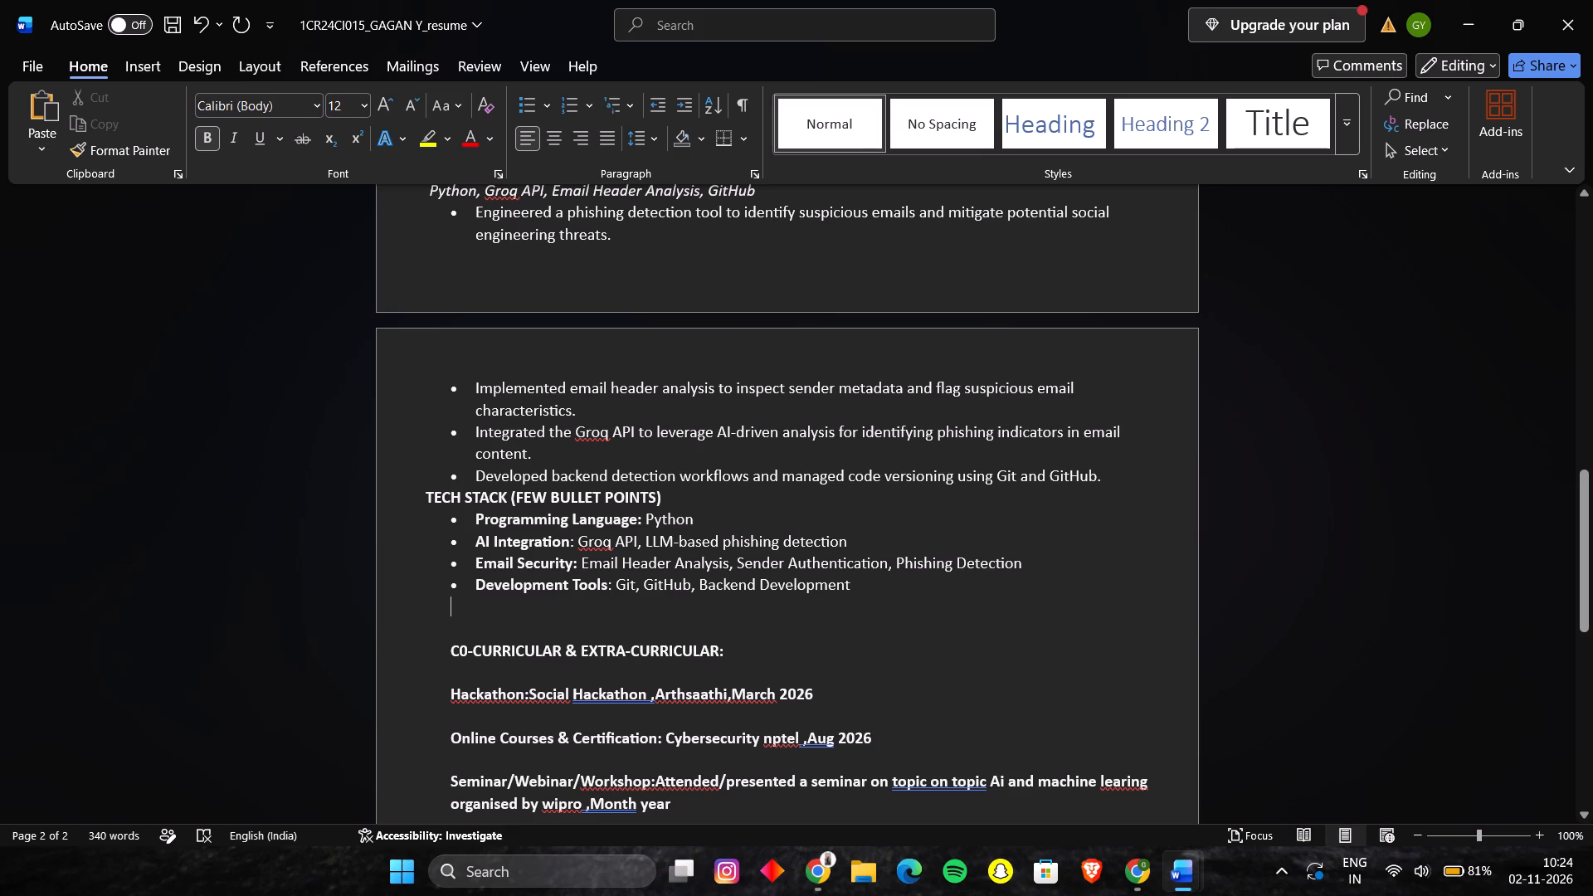
{"action": "triple_click", "coordinate": [446, 516]}
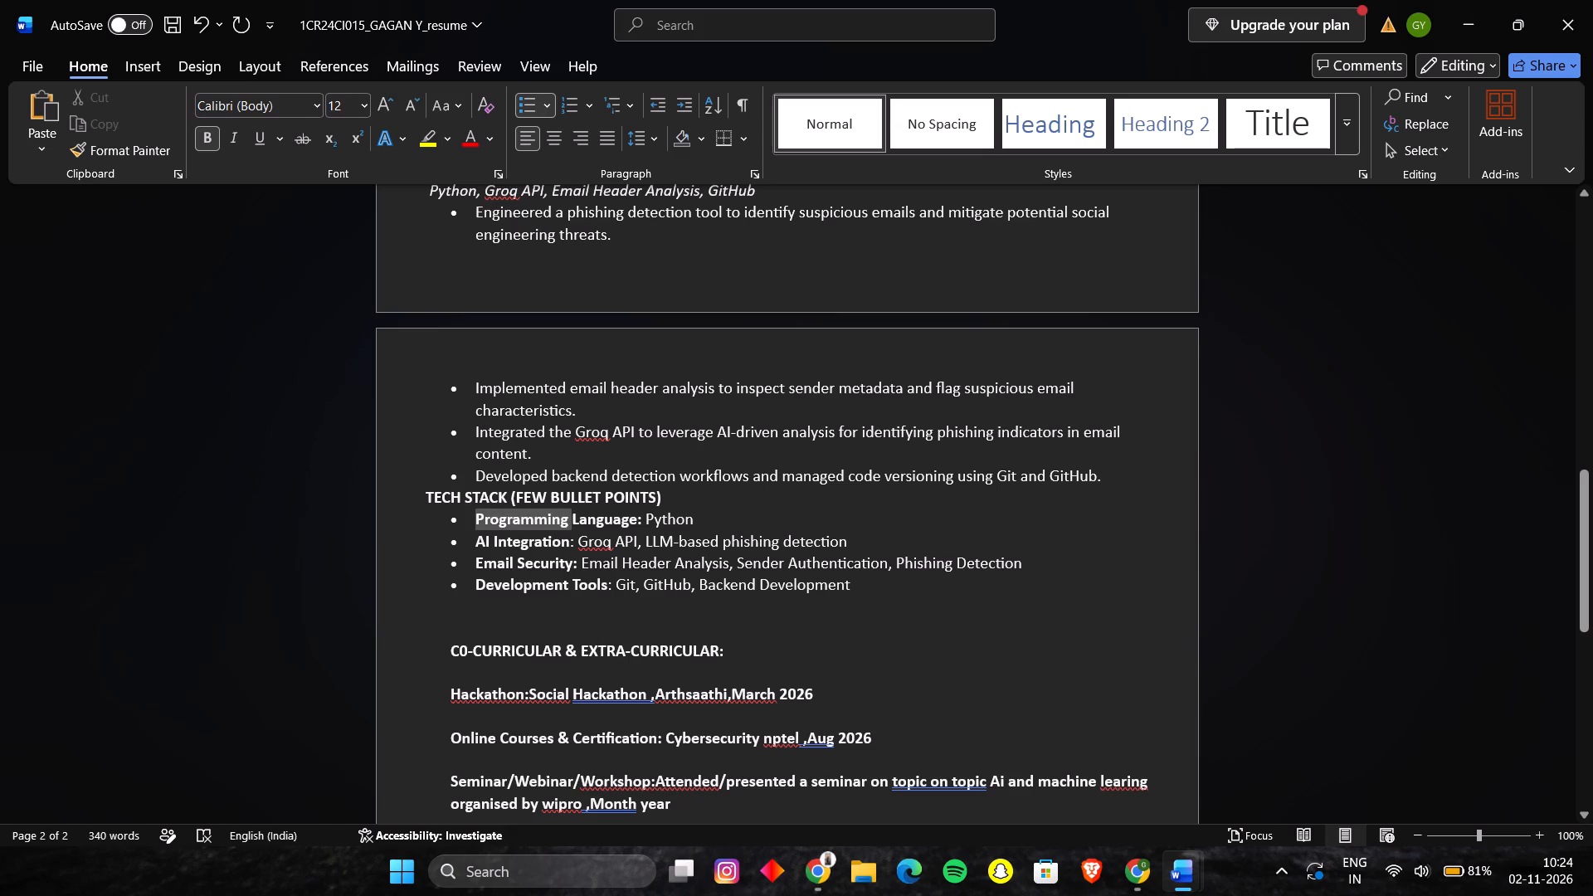
{"action": "left_click", "coordinate": [446, 516]}
{"action": "left_click_drag", "start_coordinate": [446, 516], "coordinate": [680, 582]}
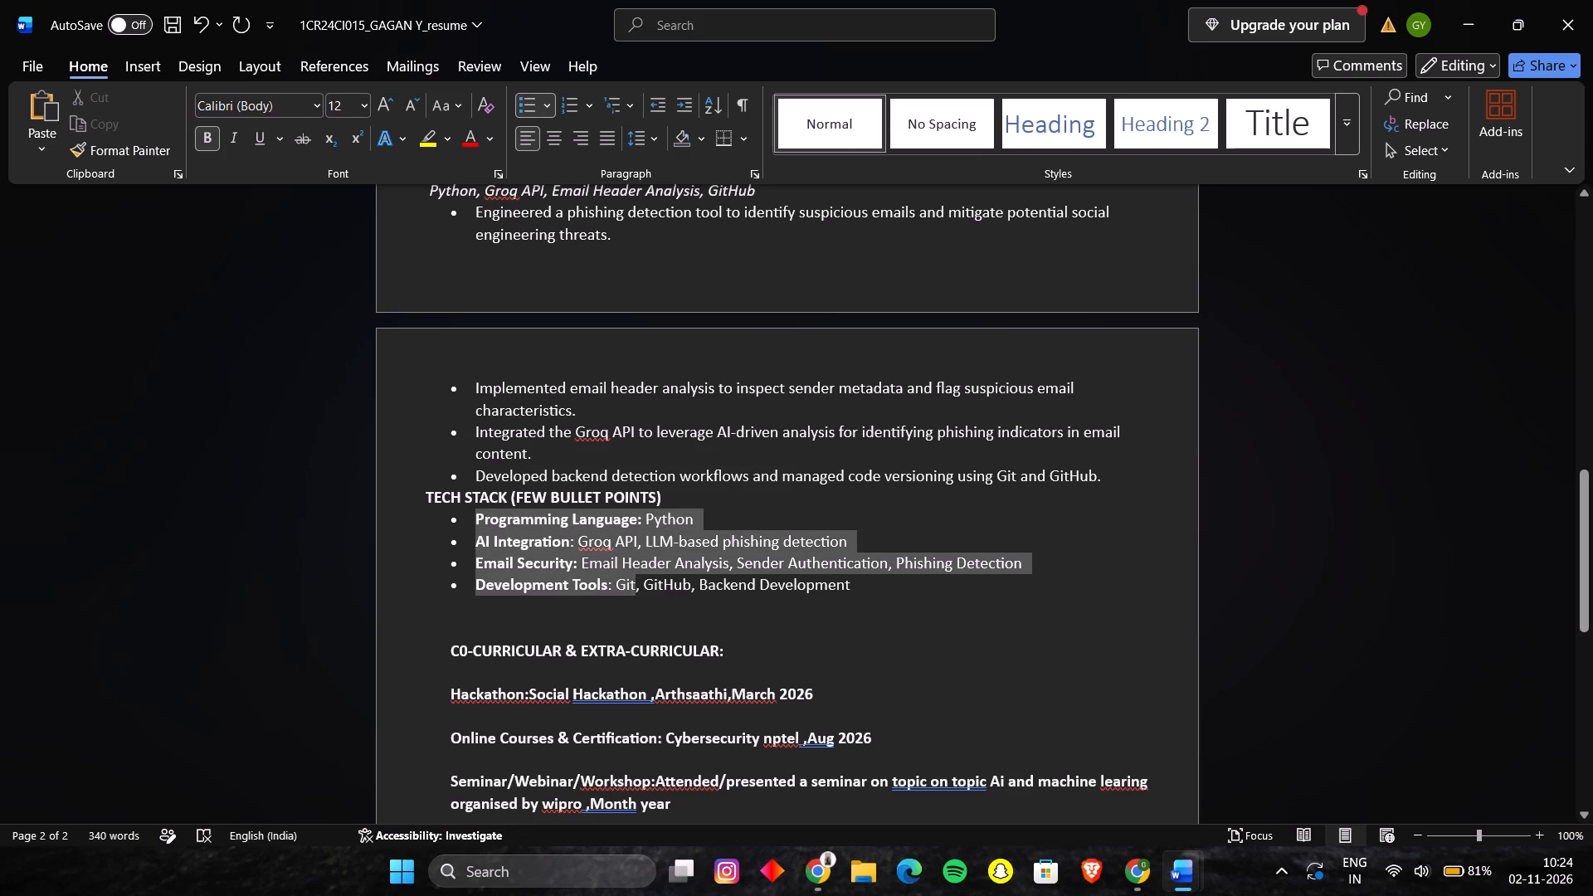
{"action": "left_click_drag", "start_coordinate": [680, 582], "coordinate": [928, 598]}
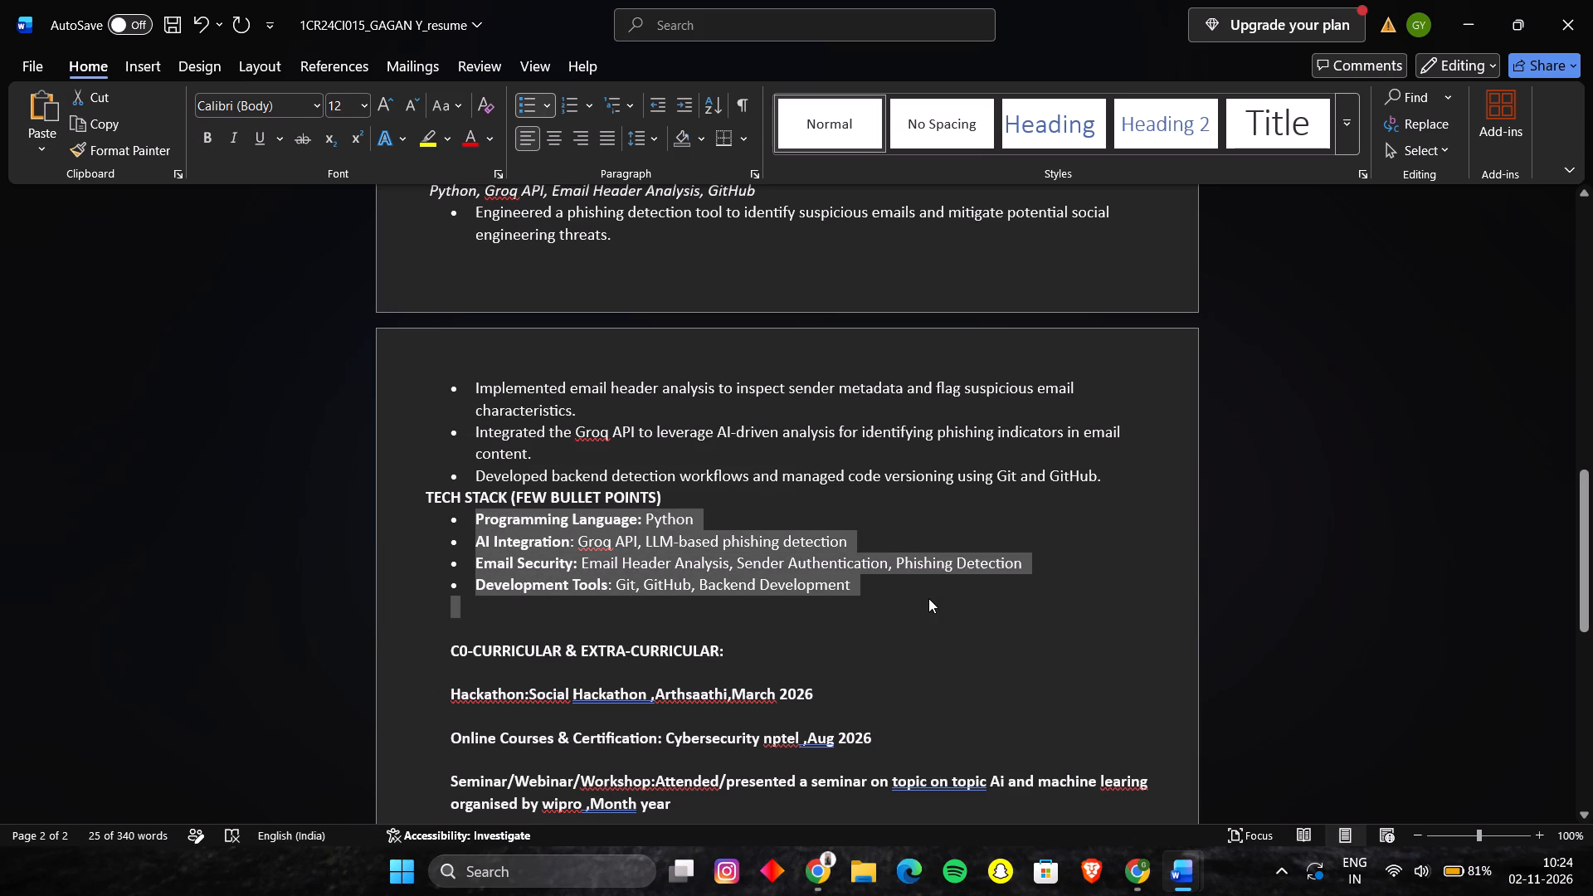
{"action": "key", "text": "ctrl+c"}
Search Windows for an app beginning with "w" and open the top match.
{"action": "left_click", "coordinate": [475, 870]}
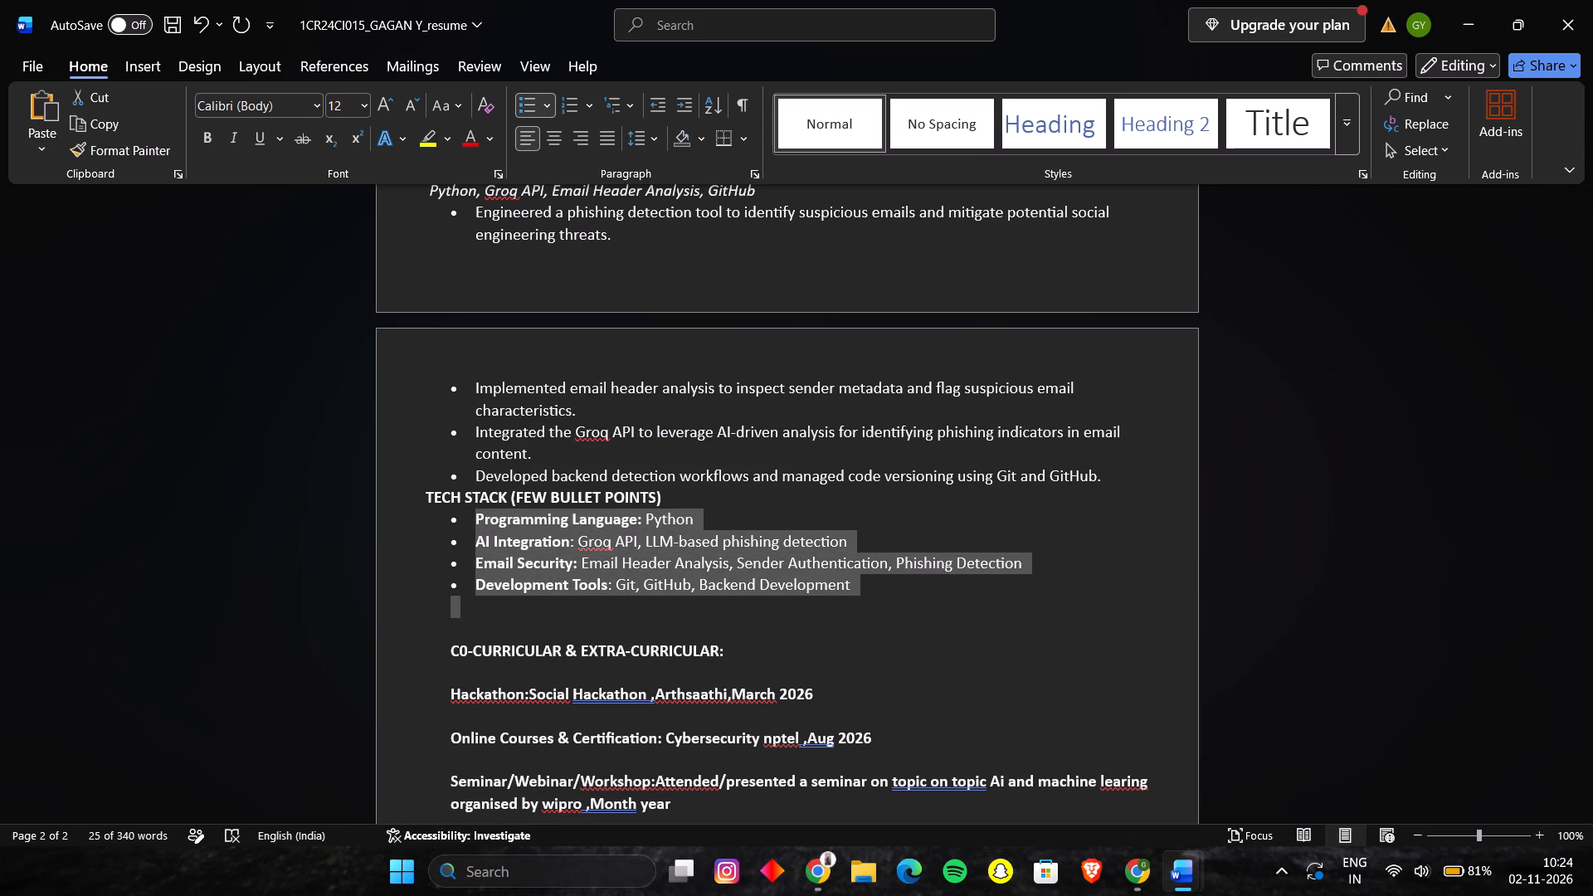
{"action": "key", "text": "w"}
{"action": "left_click", "coordinate": [533, 238]}
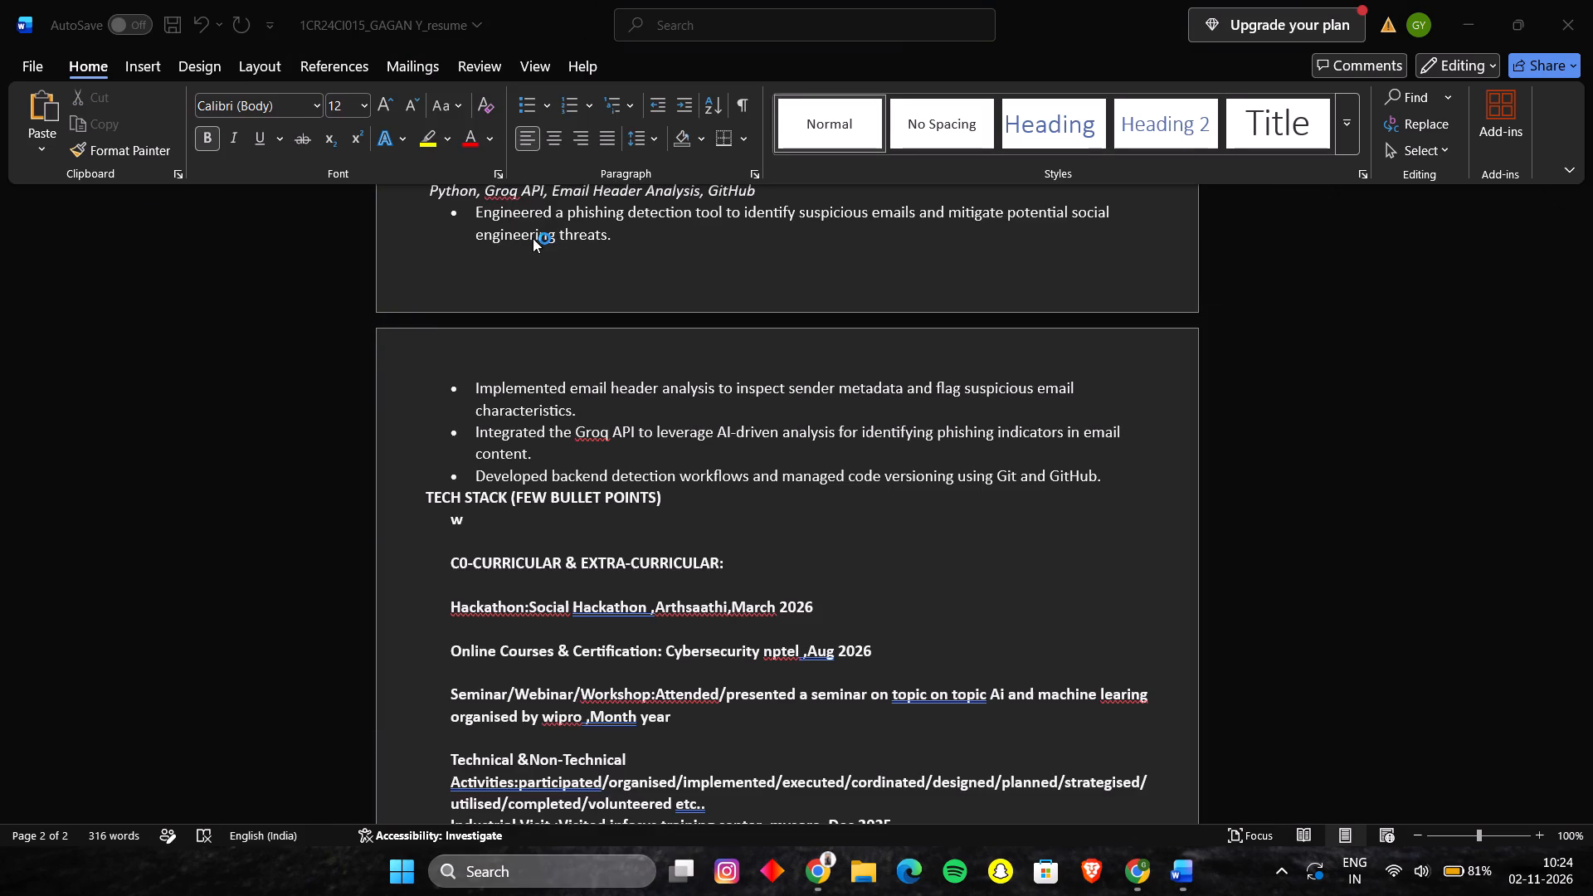
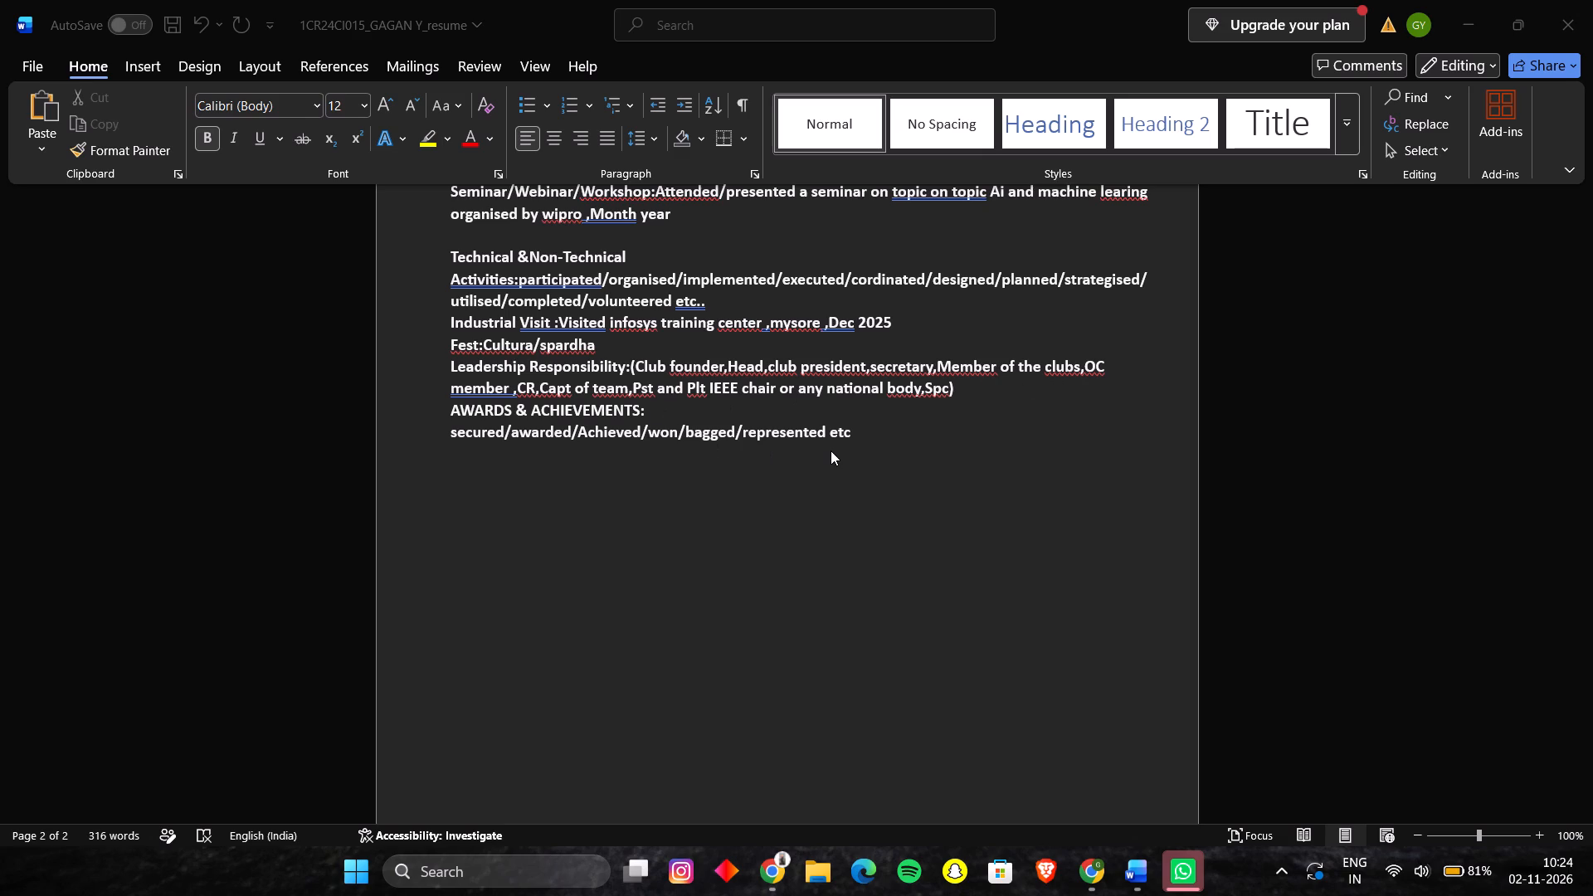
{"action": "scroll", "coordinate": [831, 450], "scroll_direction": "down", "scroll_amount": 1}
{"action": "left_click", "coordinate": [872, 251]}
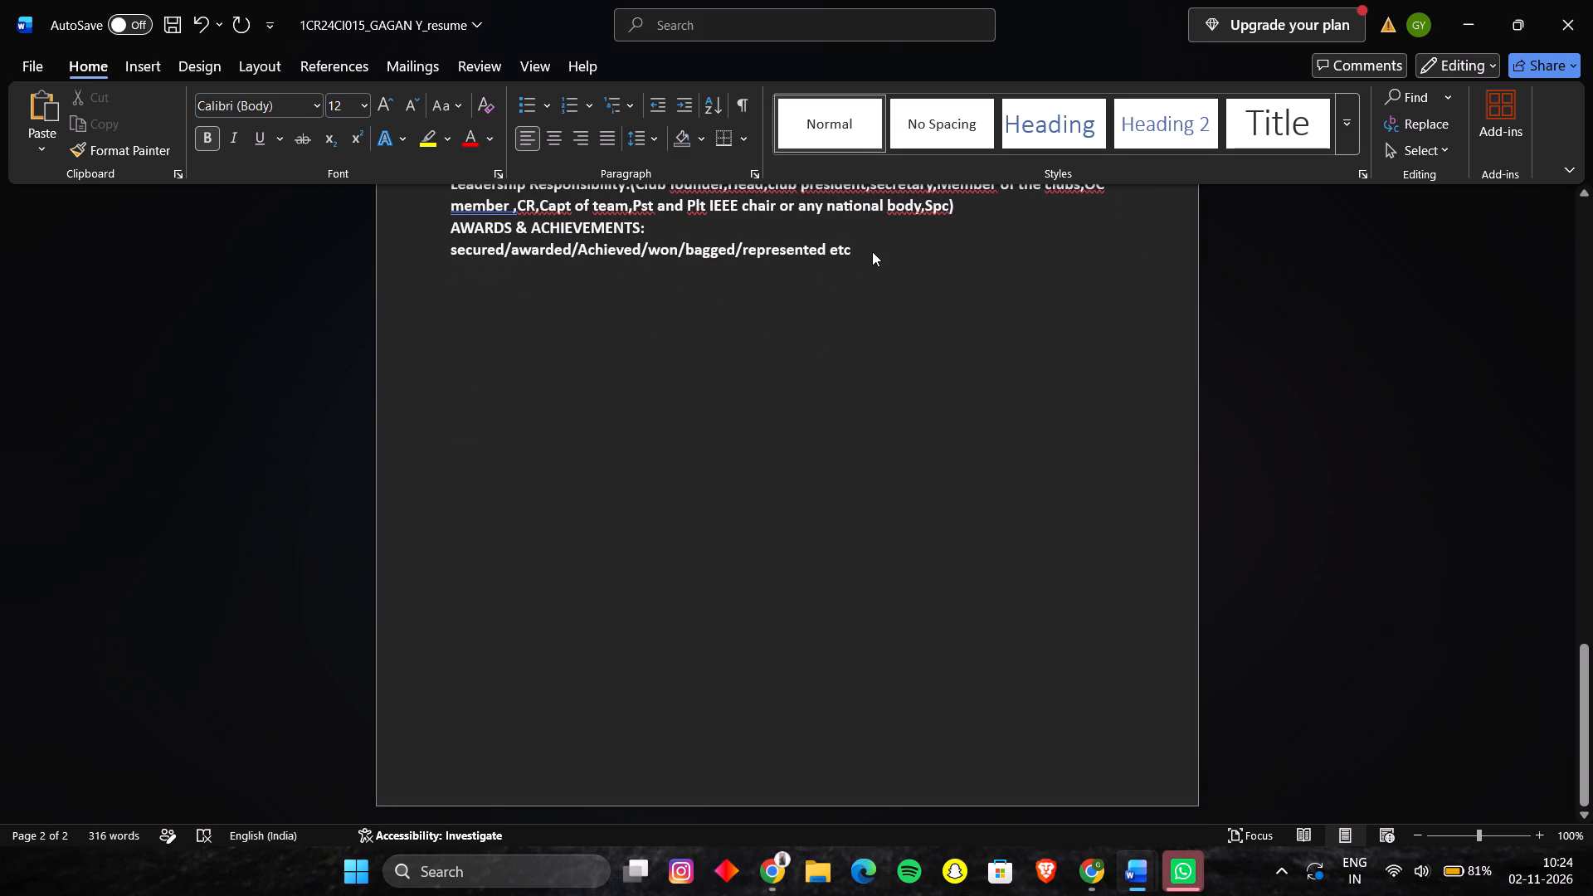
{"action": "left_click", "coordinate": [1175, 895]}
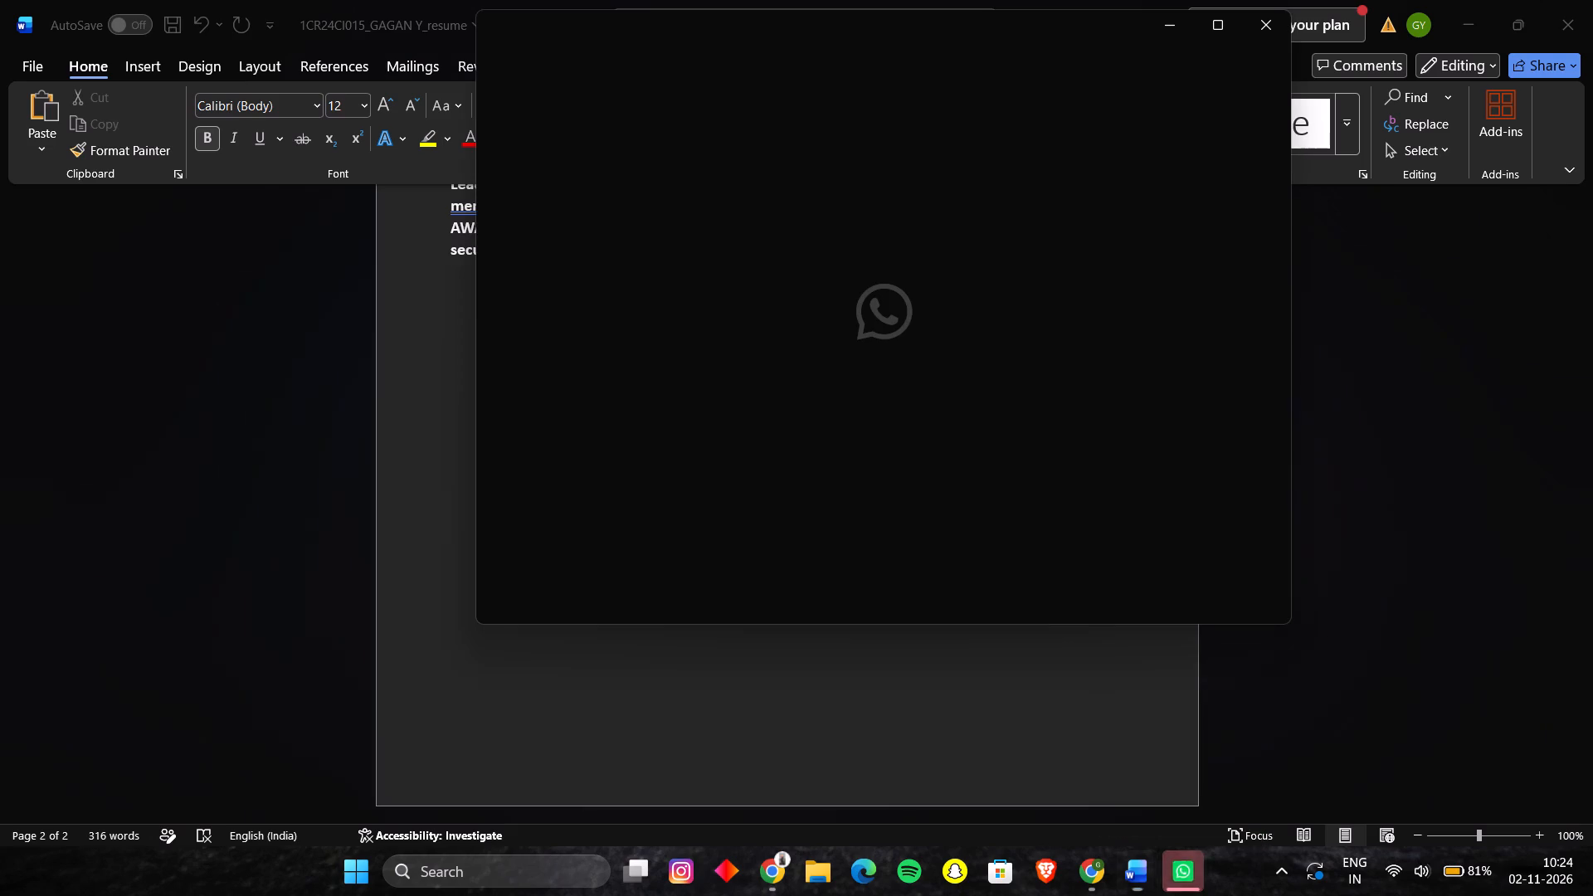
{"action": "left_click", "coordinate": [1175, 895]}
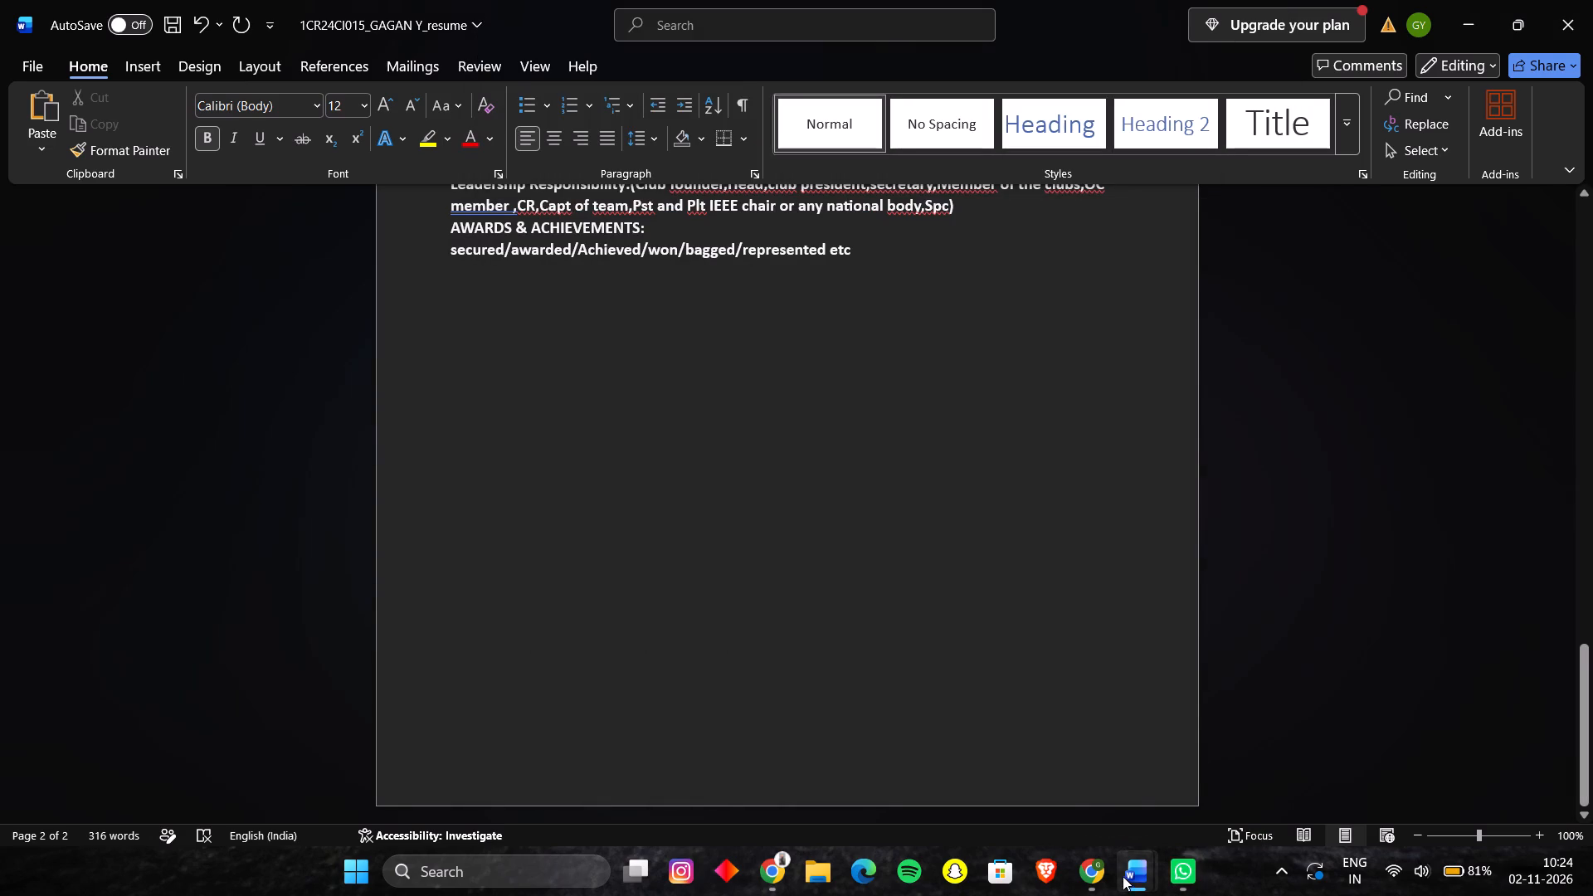
Switch to Gmail in Chrome and send the first suggested "ts" contact a new message containing the copied TECH STACK bullets, without a subject.
{"action": "left_click", "coordinate": [1090, 869]}
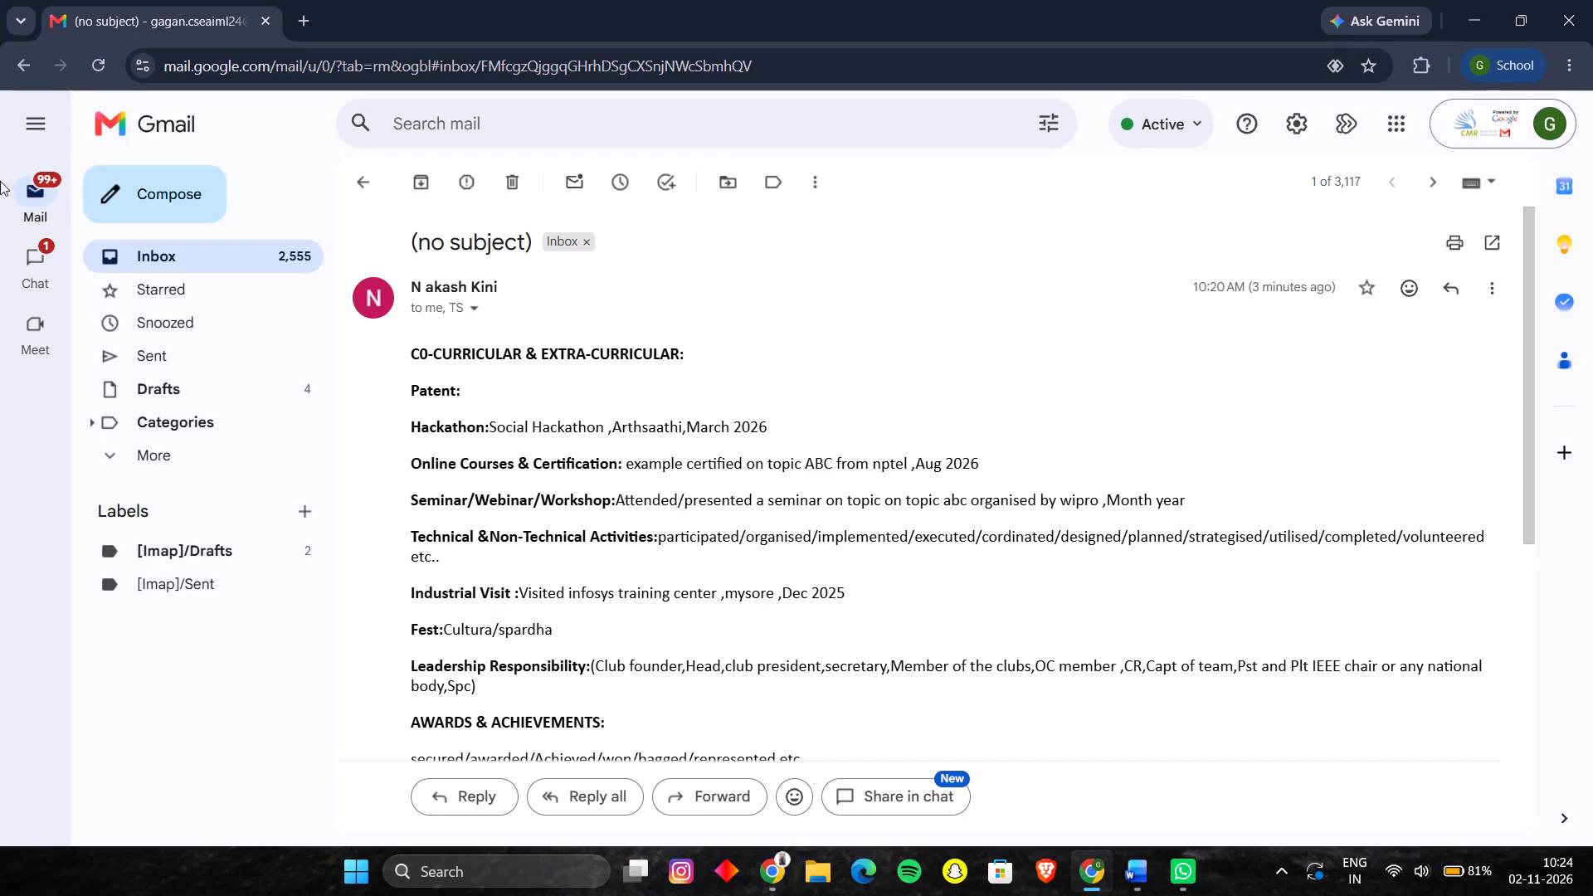
{"action": "left_click", "coordinate": [116, 195]}
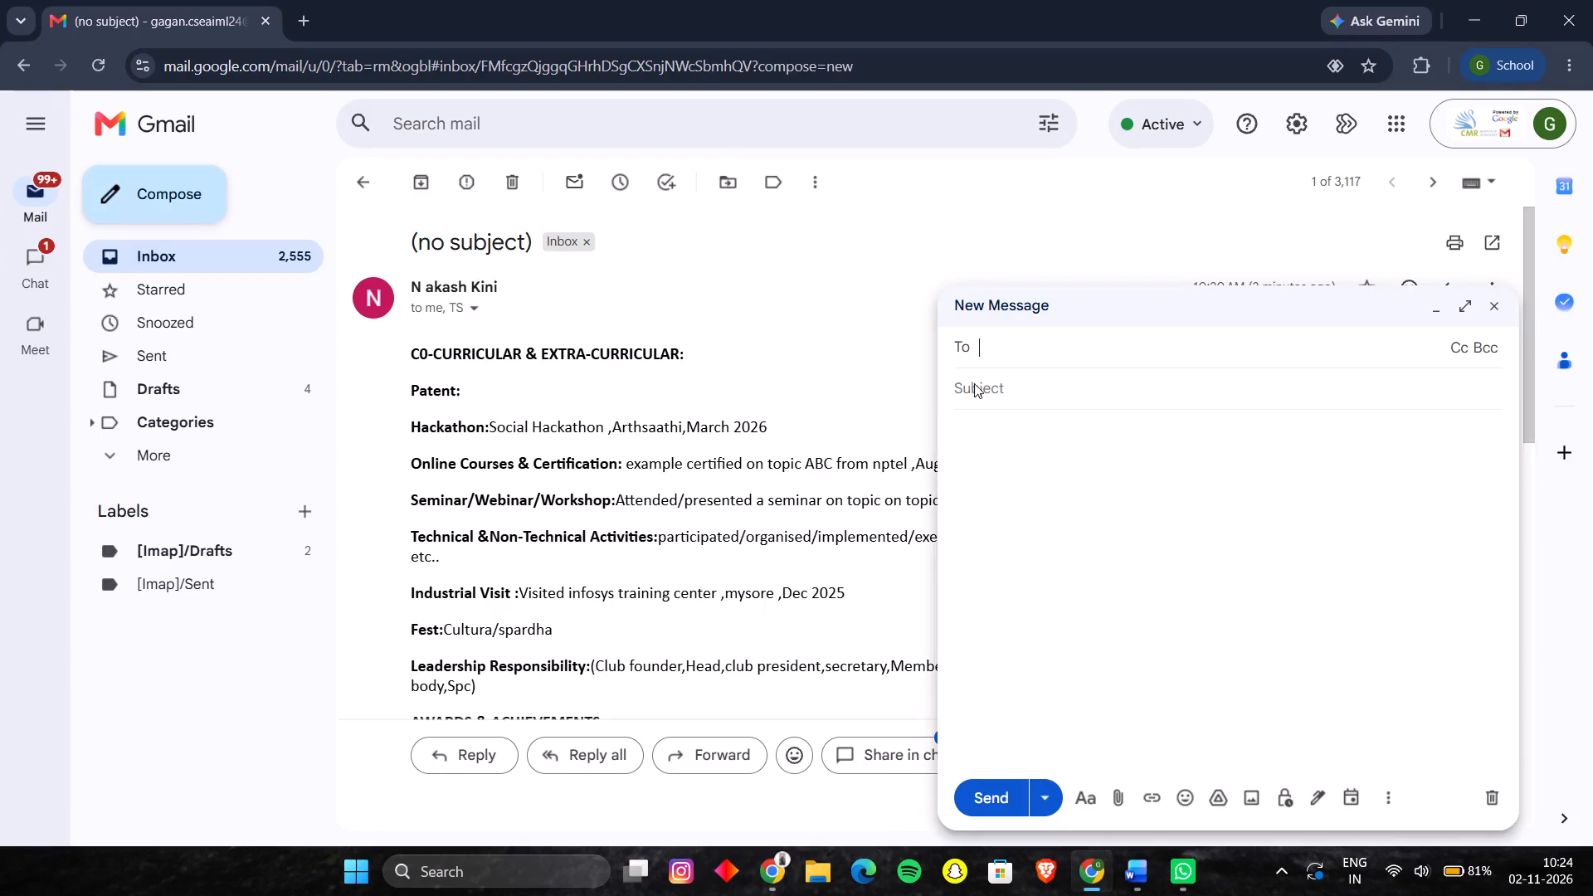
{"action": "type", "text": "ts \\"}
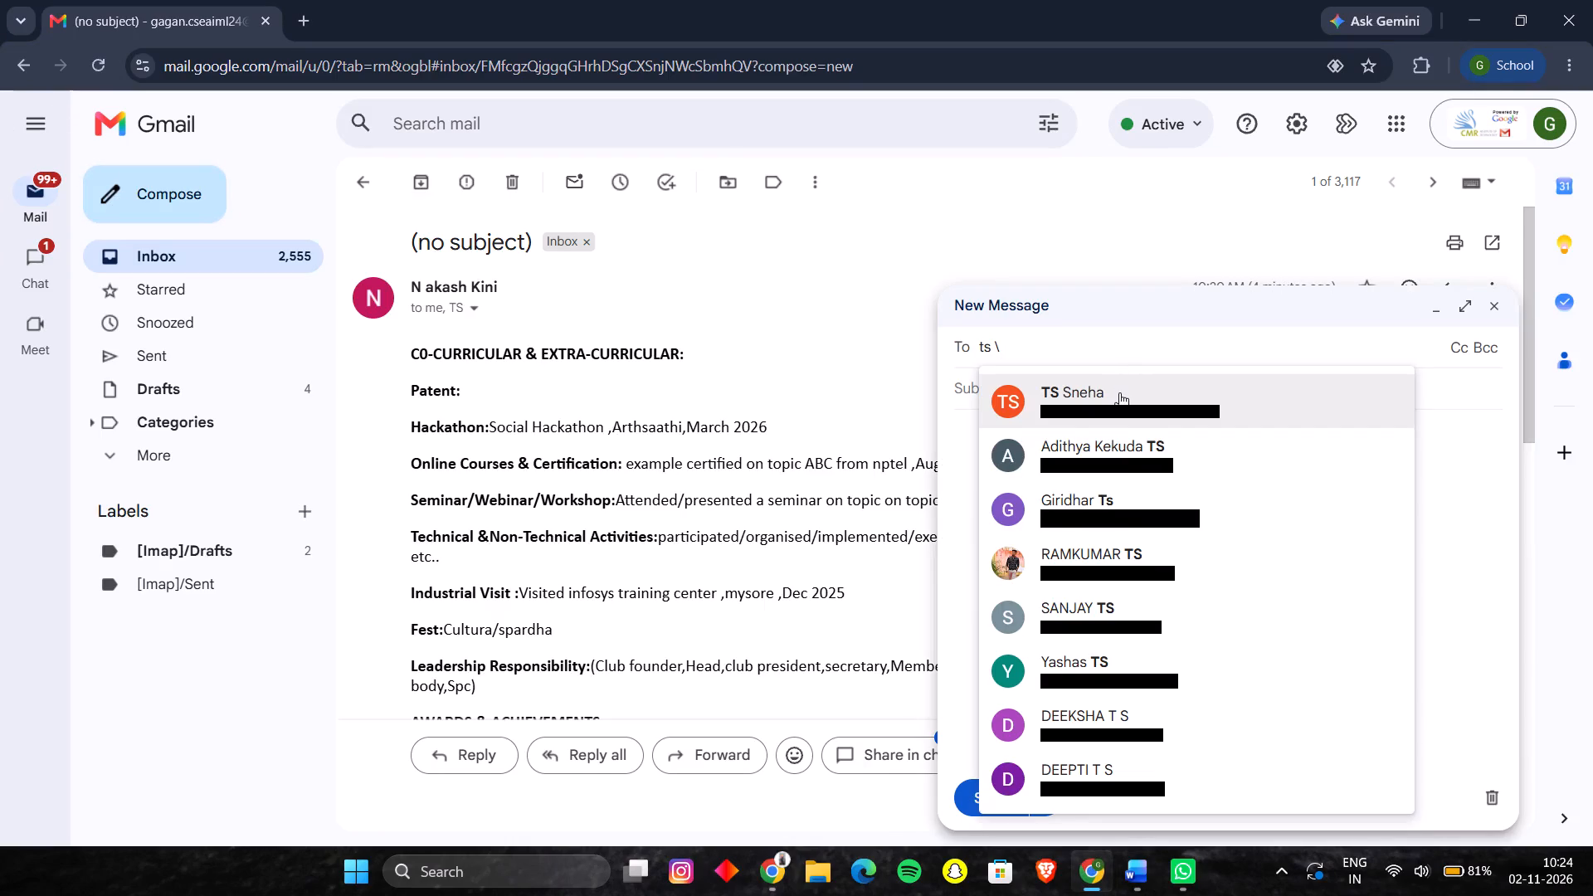
{"action": "left_click", "coordinate": [1119, 392]}
{"action": "left_click", "coordinate": [990, 455]}
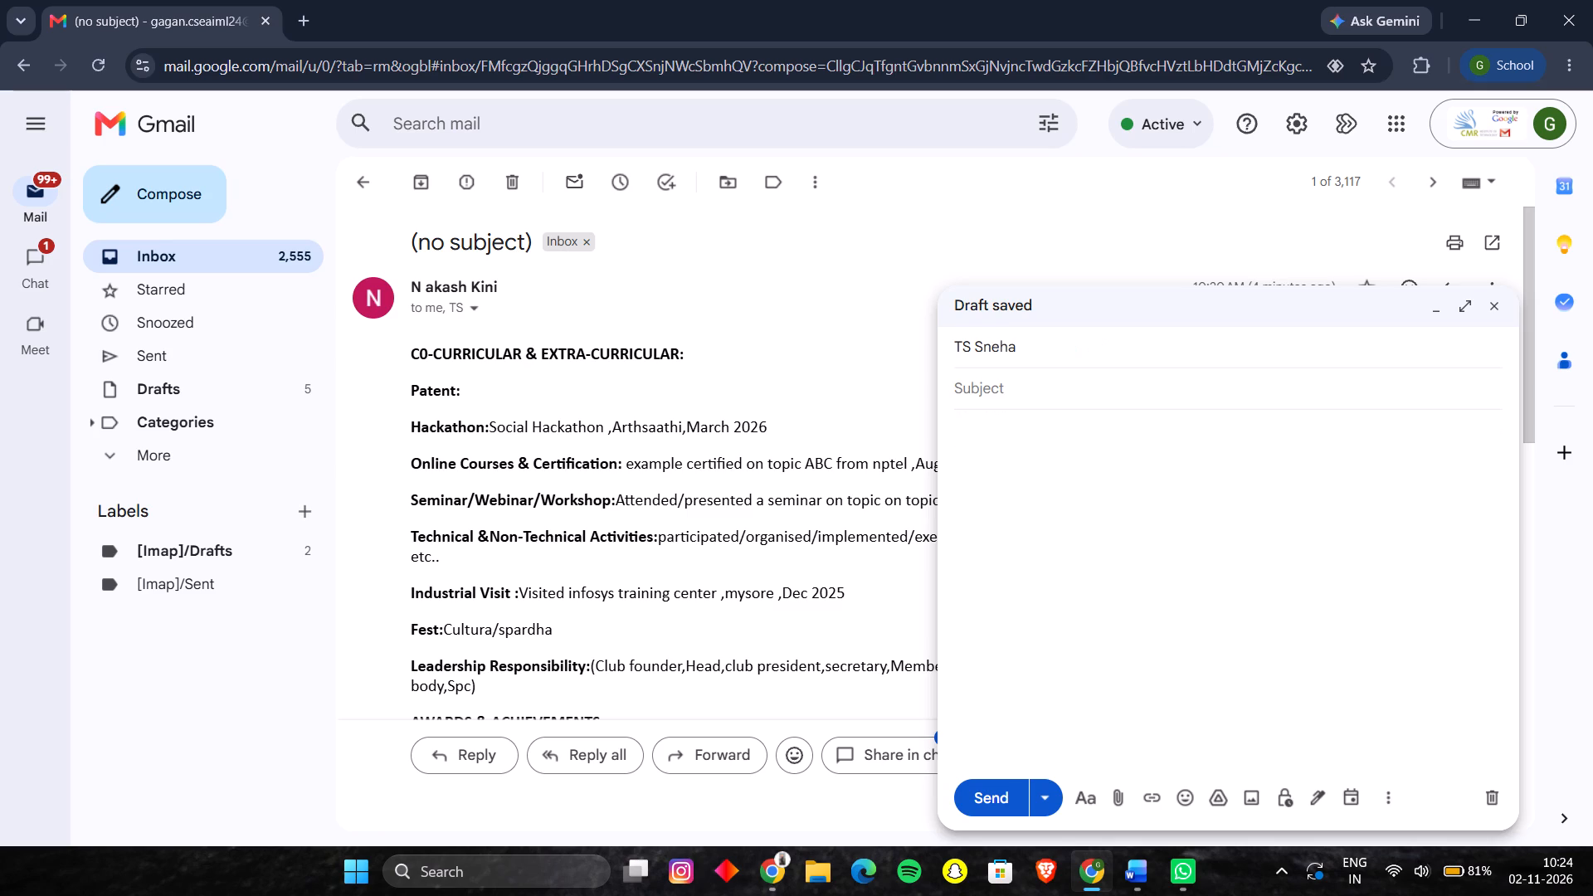
{"action": "key", "text": "ctrl+v"}
{"action": "key", "text": "Return"}
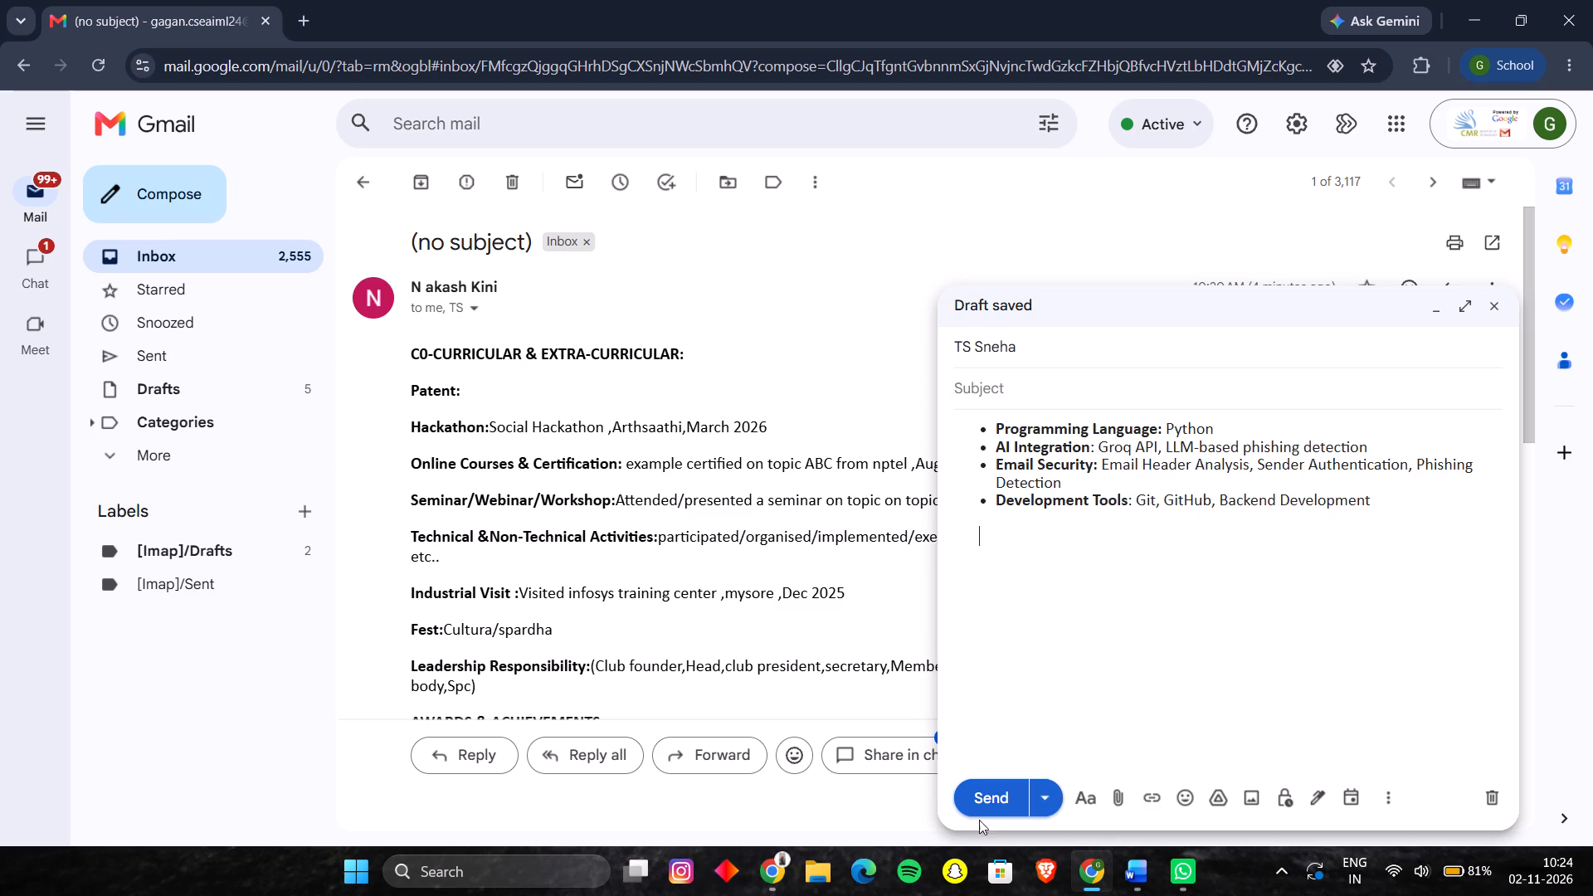
{"action": "left_click", "coordinate": [985, 804]}
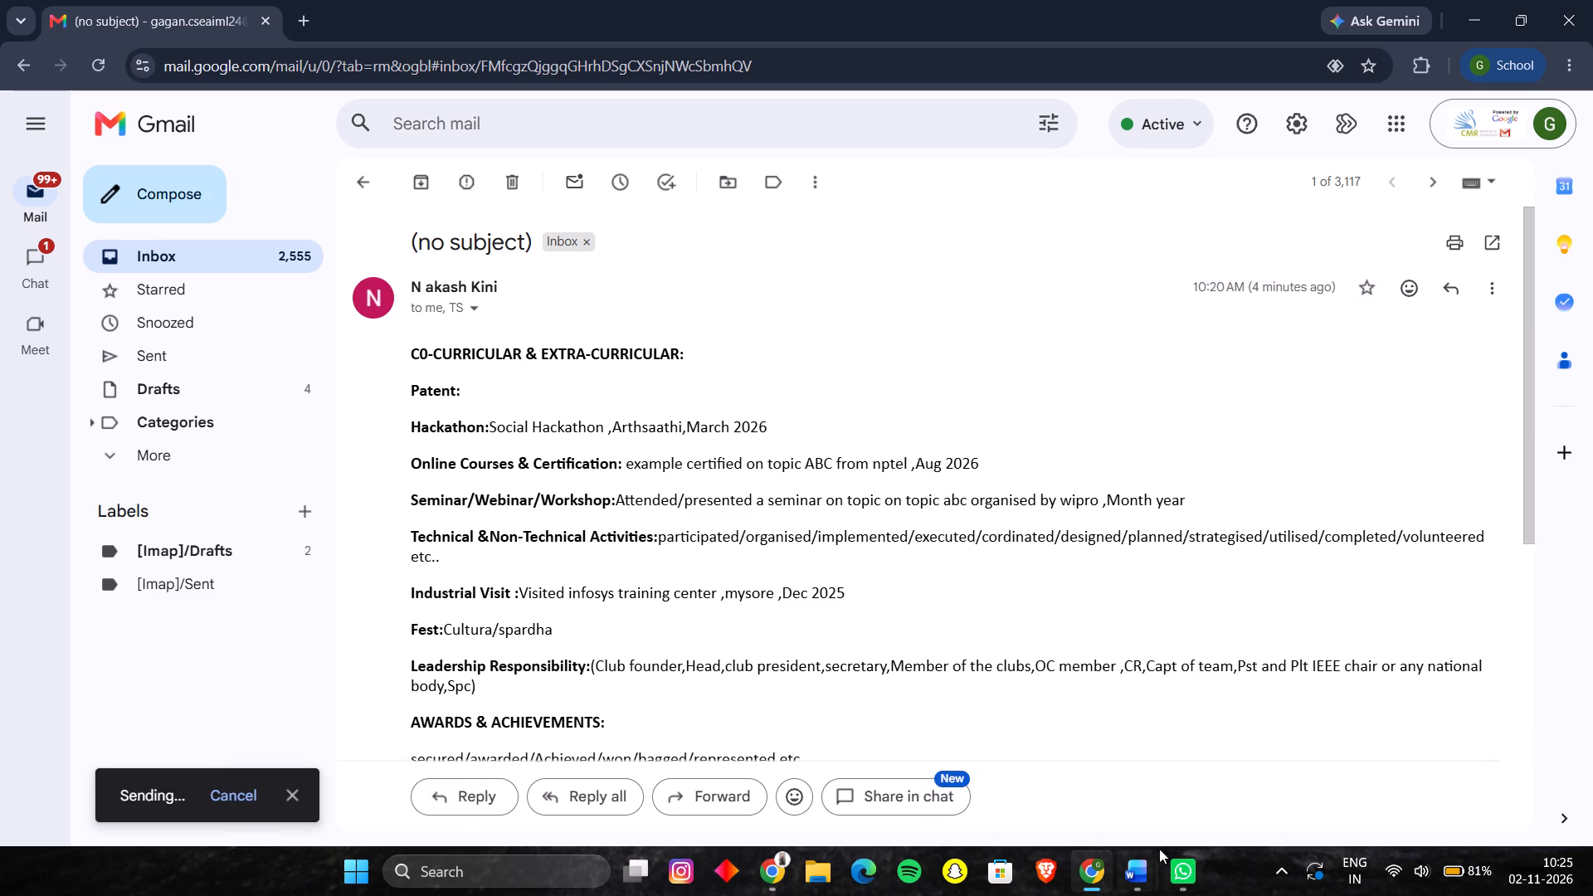
Return to the Word resume and, below the AWARDS & ACHIEVEMENTS entry, leave a blank line and begin a new line with "Personal".
{"action": "left_click", "coordinate": [1211, 779]}
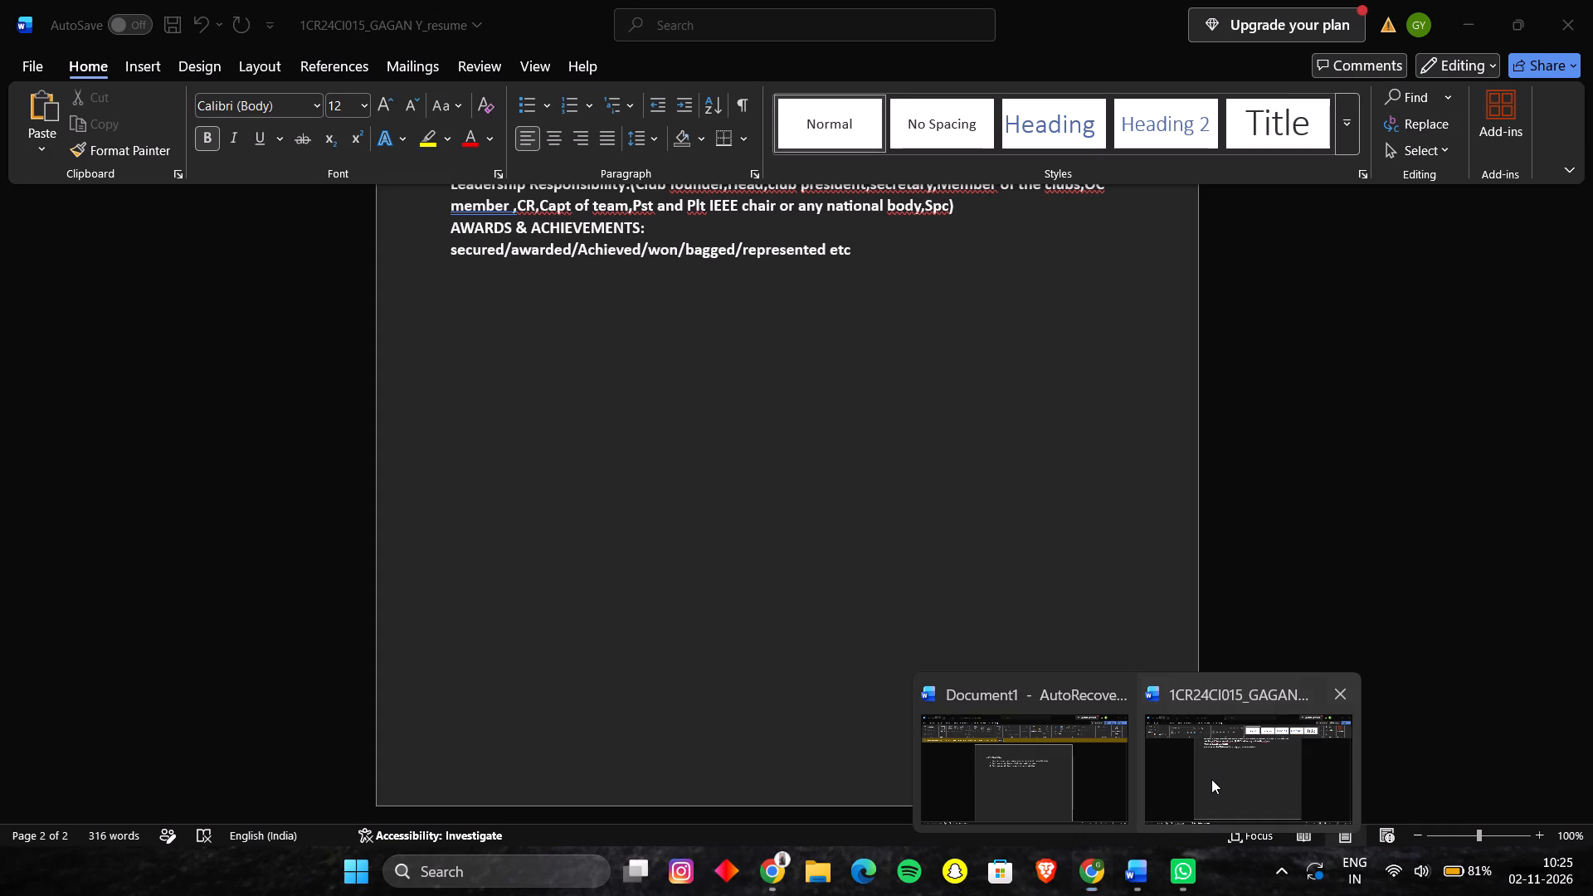
{"action": "scroll", "coordinate": [906, 590], "scroll_direction": "up", "scroll_amount": 1}
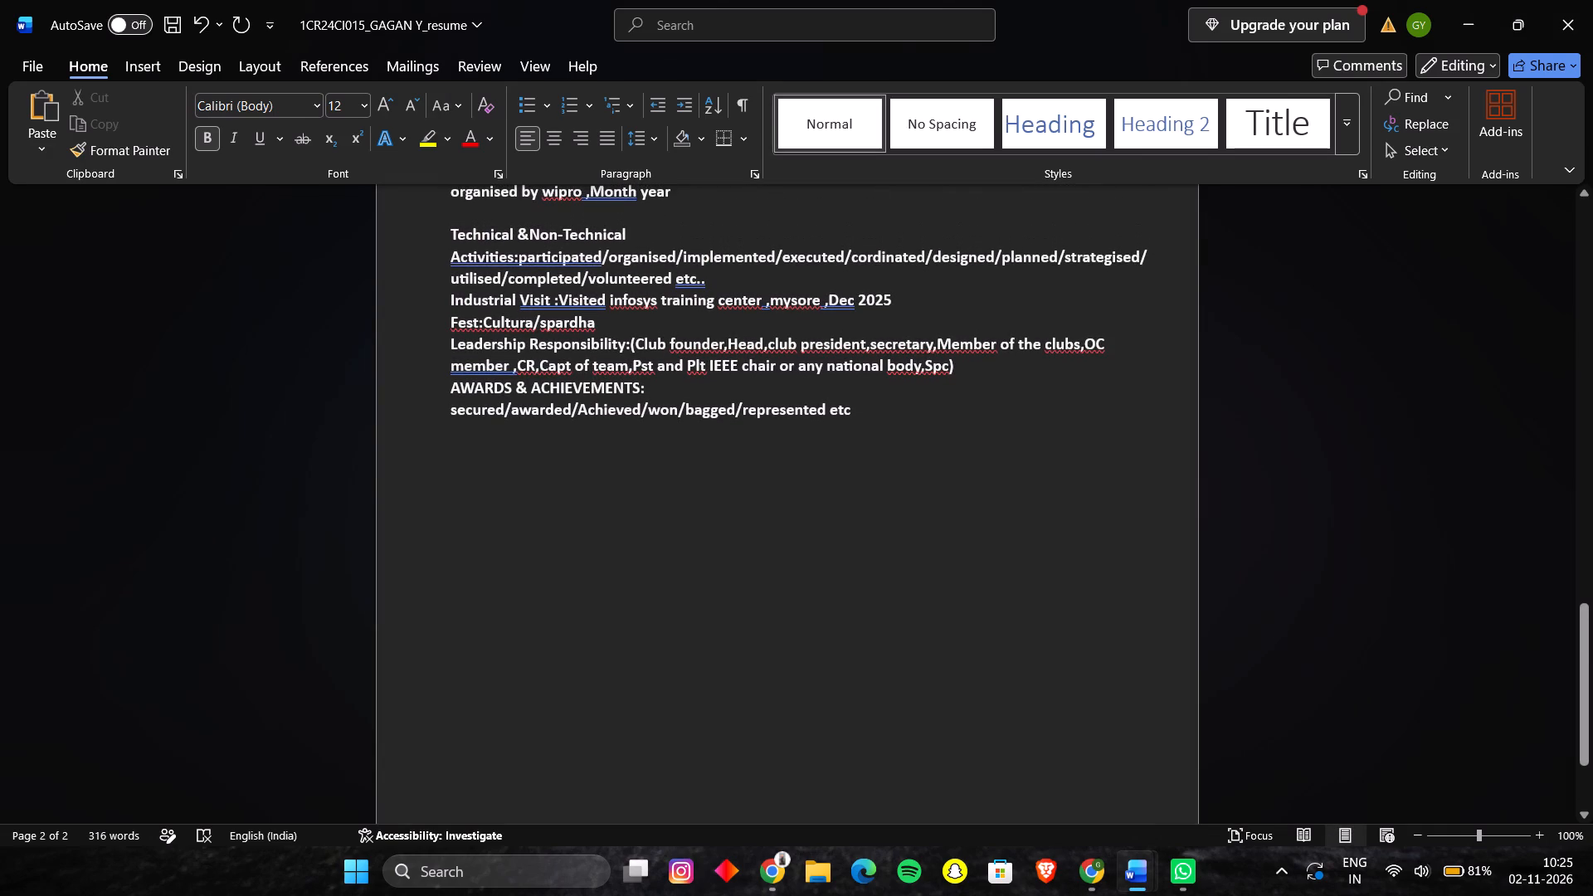
{"action": "left_click", "coordinate": [866, 412]}
{"action": "key", "text": "Return"}
{"action": "key", "text": "Return"}
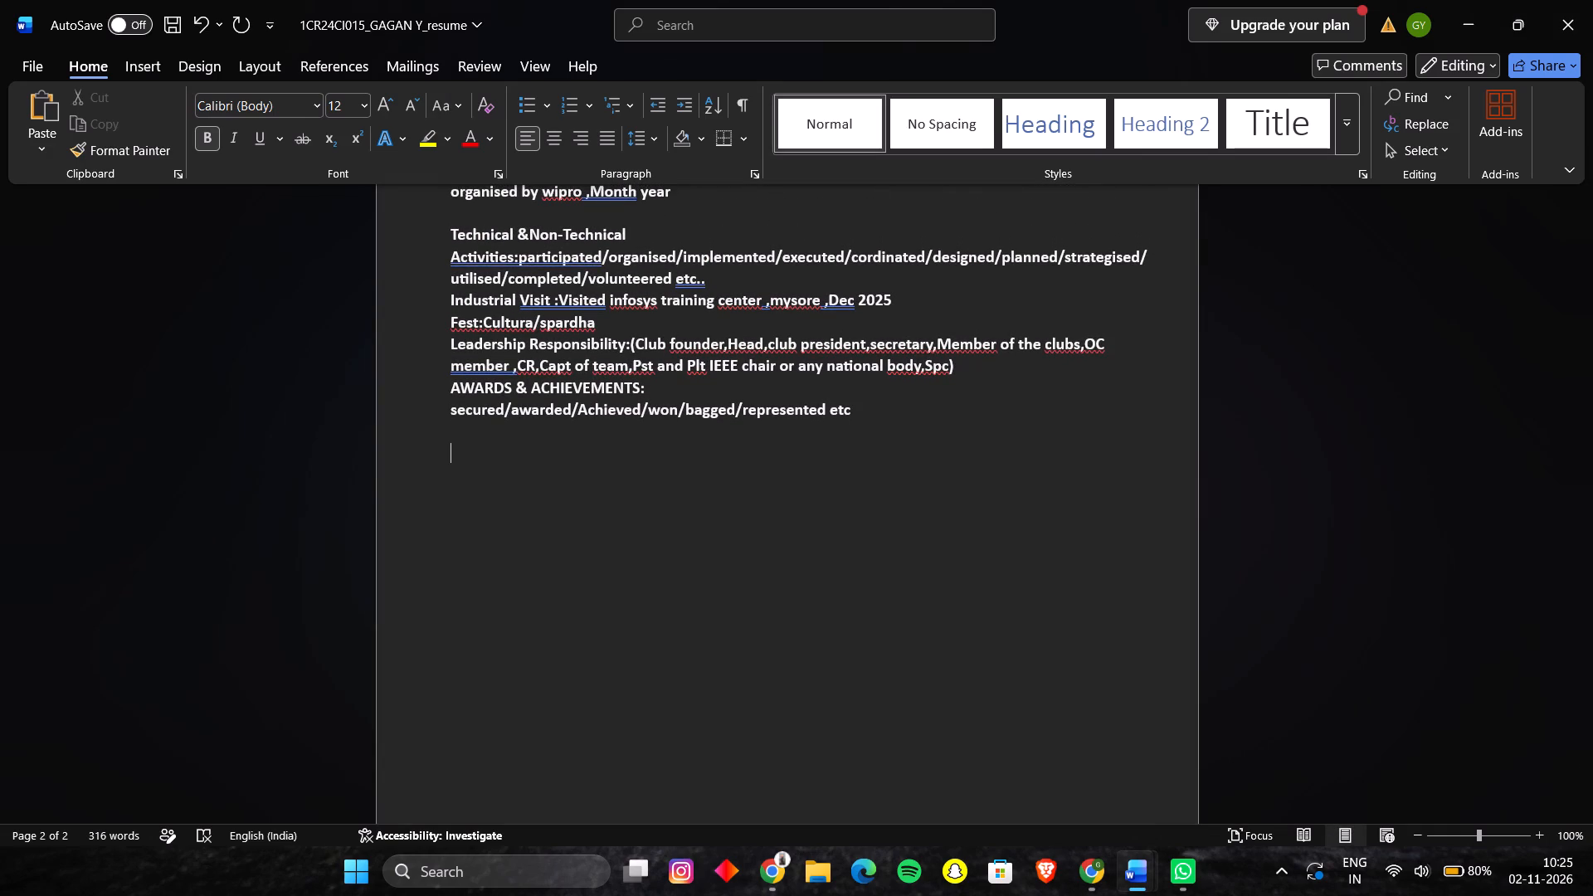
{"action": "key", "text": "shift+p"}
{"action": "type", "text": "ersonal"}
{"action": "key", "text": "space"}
Replace the partial heading "Personal" below the awards and achievements text with the uppercase heading "PERSONAL DETAILS".
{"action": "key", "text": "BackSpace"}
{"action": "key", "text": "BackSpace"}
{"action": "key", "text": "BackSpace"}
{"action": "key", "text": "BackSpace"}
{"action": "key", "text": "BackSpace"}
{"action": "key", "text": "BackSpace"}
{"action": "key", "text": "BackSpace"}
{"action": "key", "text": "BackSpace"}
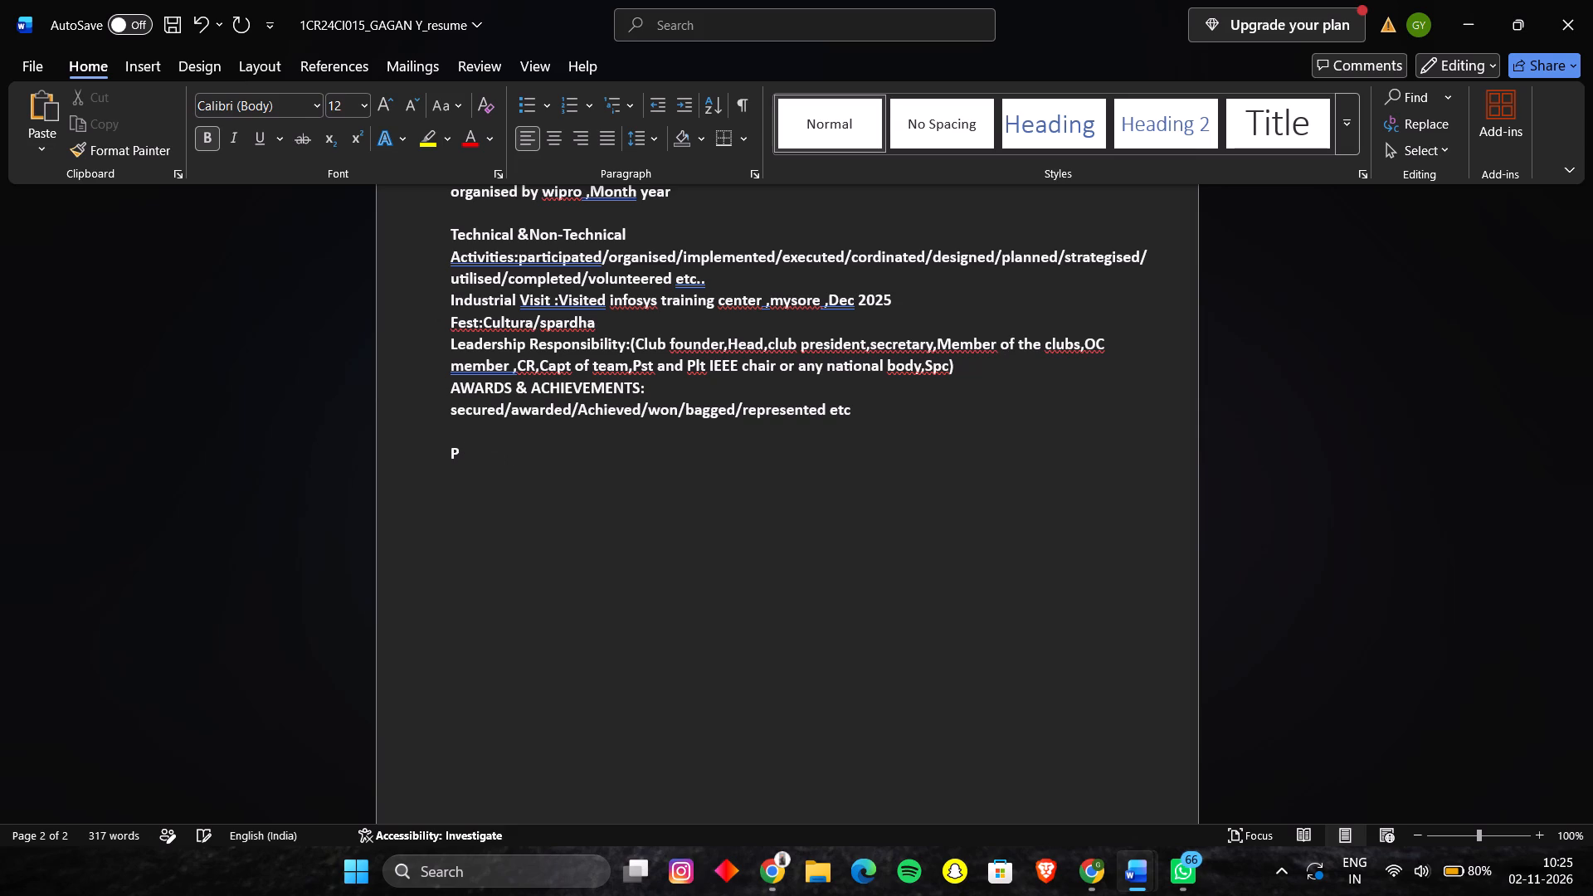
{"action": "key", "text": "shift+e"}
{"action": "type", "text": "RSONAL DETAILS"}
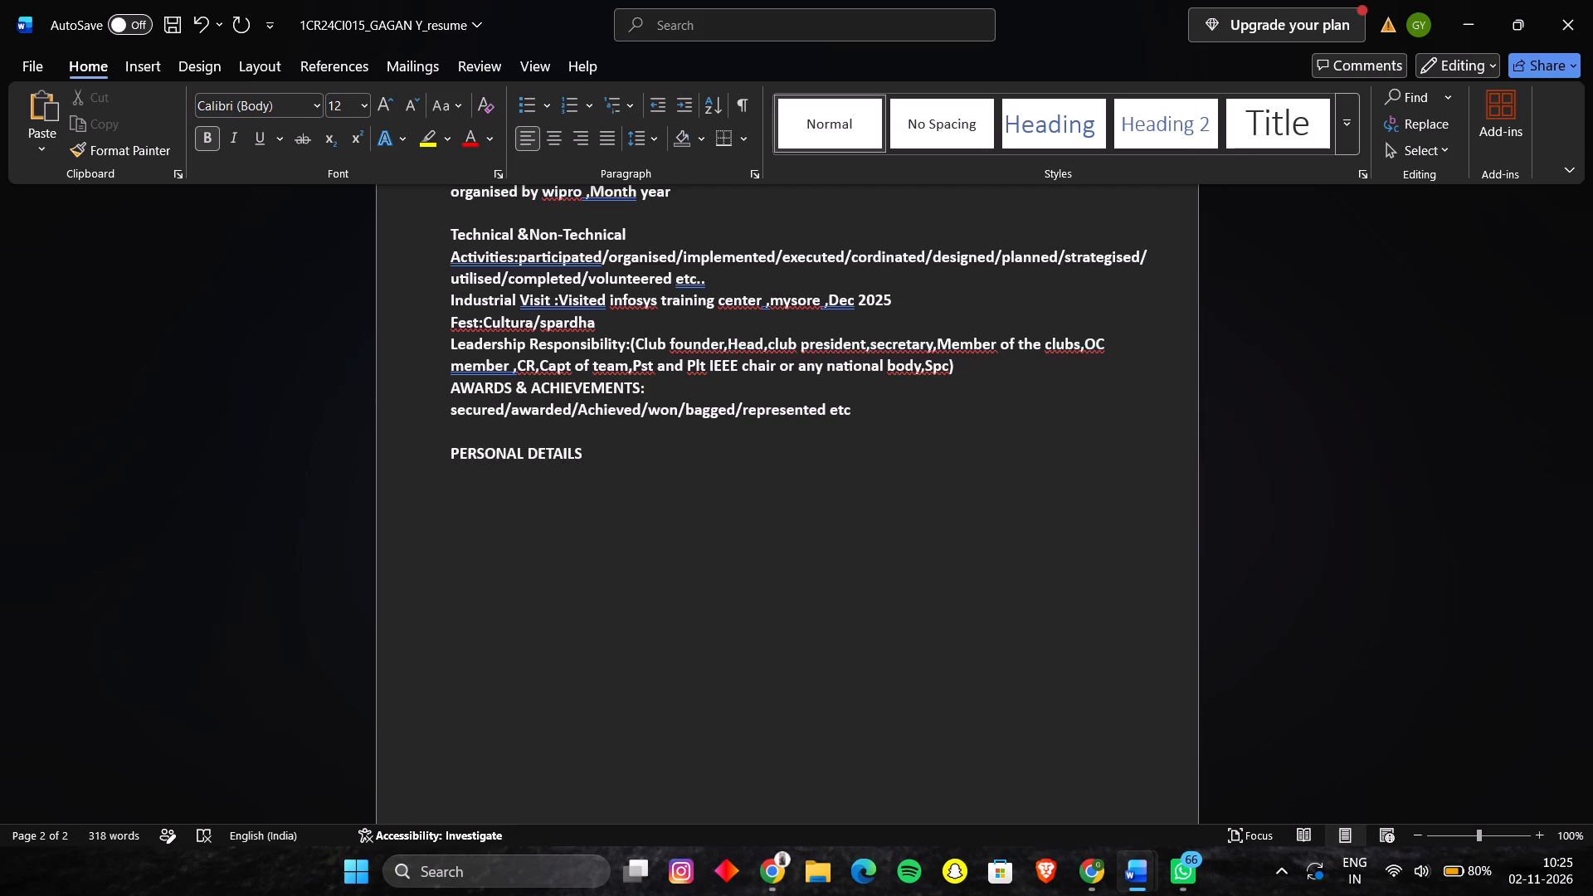
Leave one blank line below the PERSONAL DETAILS heading, keeping bold formatting on for the following line.
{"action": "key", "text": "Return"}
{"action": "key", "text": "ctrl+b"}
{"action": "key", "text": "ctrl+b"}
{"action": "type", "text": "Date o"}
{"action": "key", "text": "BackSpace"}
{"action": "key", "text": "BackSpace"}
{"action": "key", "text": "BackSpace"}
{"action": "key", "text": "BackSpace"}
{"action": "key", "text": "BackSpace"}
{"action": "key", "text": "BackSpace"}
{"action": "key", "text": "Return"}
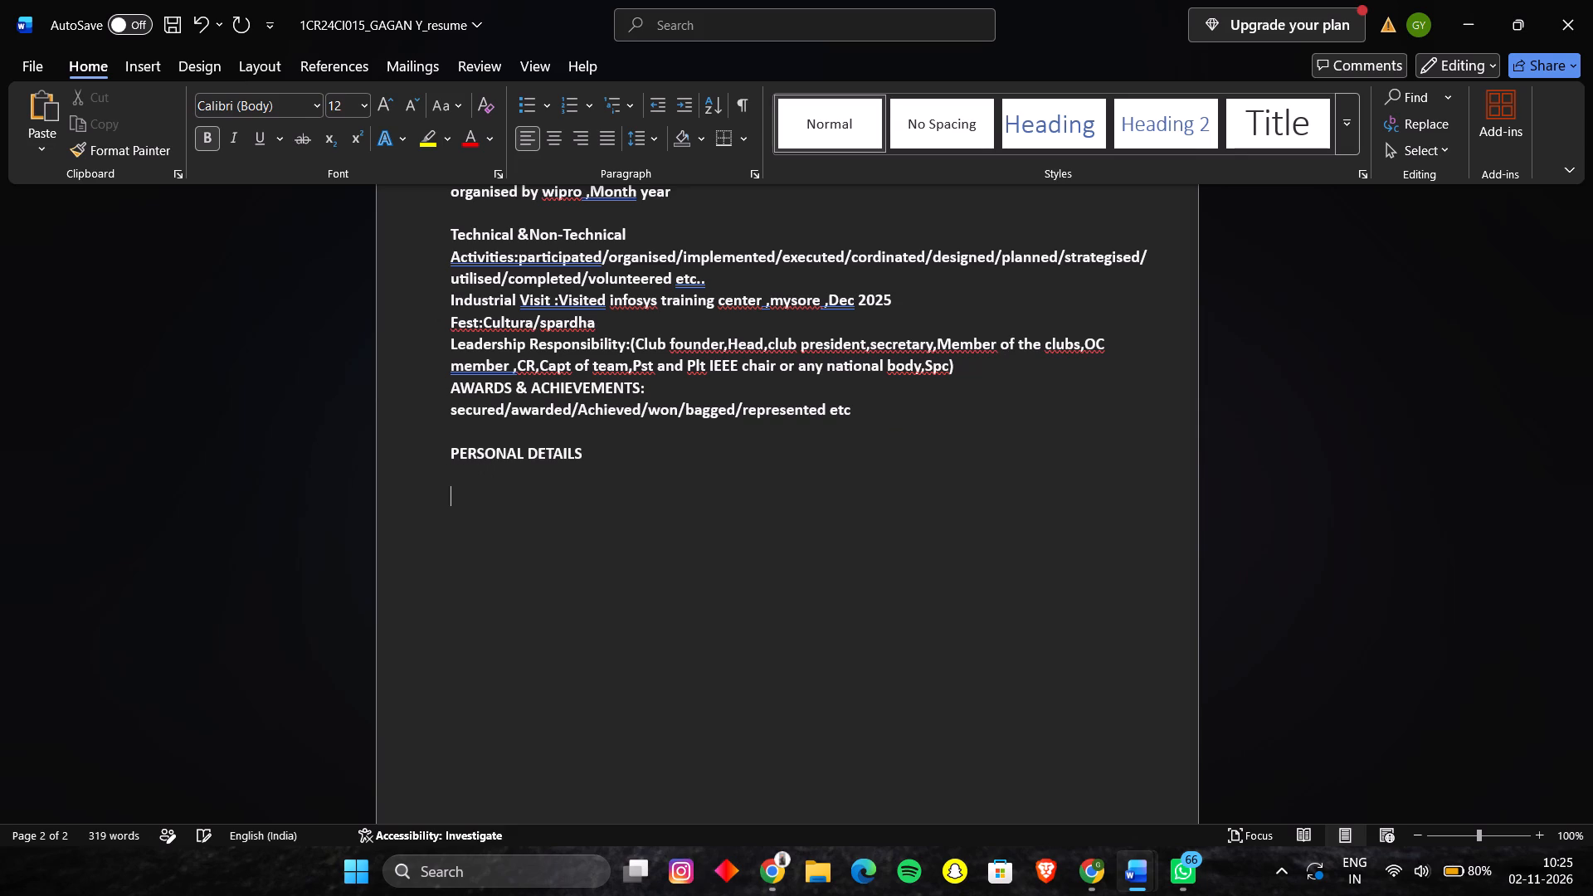
Add a "Date of birth" line with a tab-spaced colon, enter the date of birth, and start a new line.
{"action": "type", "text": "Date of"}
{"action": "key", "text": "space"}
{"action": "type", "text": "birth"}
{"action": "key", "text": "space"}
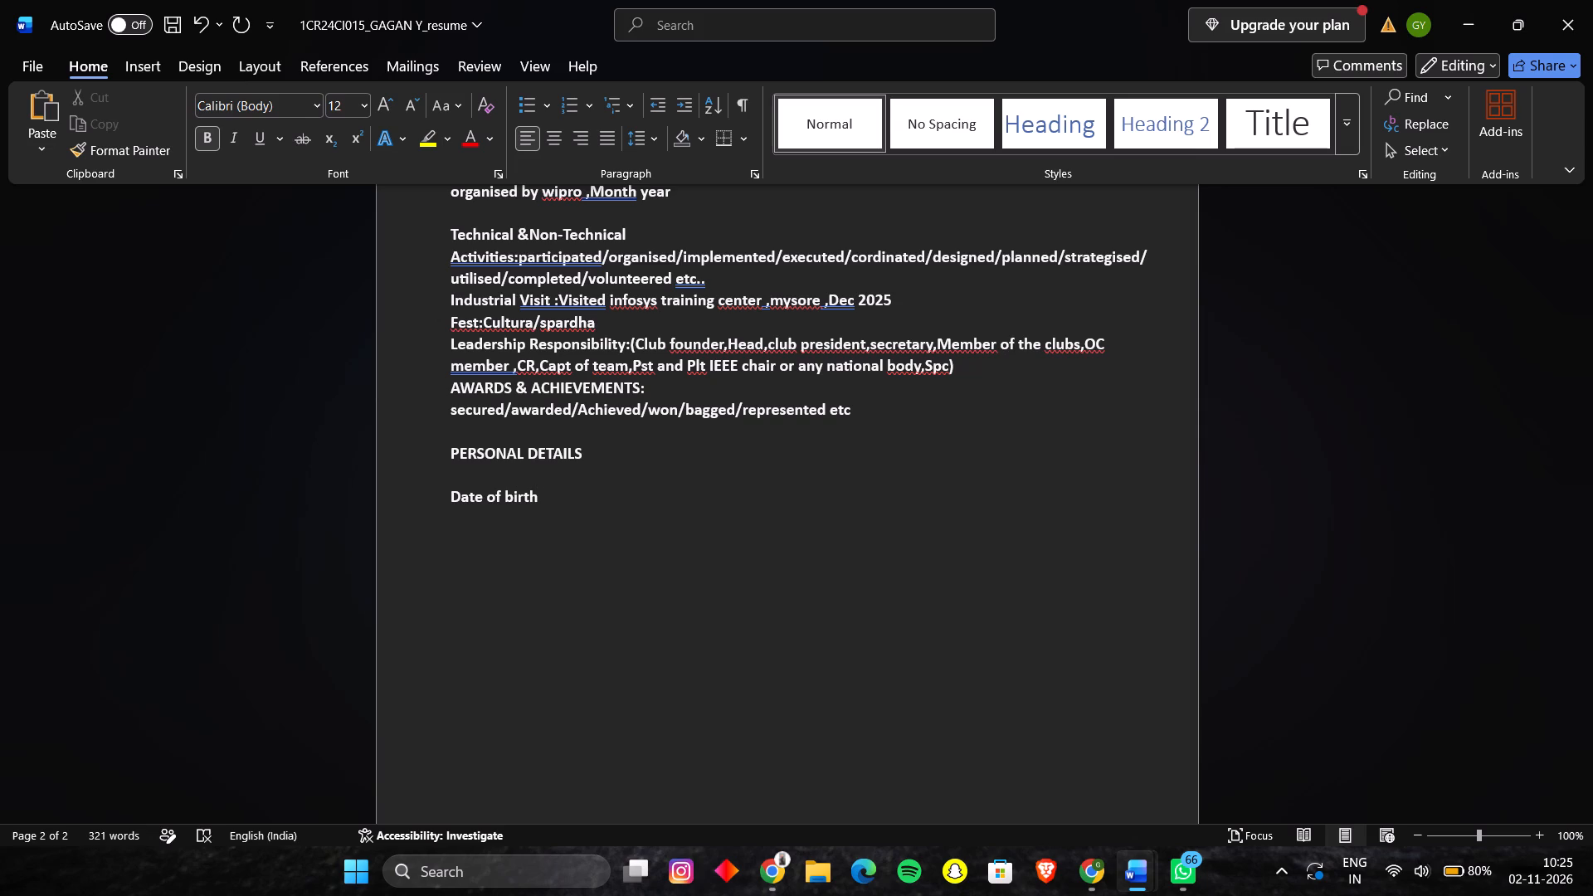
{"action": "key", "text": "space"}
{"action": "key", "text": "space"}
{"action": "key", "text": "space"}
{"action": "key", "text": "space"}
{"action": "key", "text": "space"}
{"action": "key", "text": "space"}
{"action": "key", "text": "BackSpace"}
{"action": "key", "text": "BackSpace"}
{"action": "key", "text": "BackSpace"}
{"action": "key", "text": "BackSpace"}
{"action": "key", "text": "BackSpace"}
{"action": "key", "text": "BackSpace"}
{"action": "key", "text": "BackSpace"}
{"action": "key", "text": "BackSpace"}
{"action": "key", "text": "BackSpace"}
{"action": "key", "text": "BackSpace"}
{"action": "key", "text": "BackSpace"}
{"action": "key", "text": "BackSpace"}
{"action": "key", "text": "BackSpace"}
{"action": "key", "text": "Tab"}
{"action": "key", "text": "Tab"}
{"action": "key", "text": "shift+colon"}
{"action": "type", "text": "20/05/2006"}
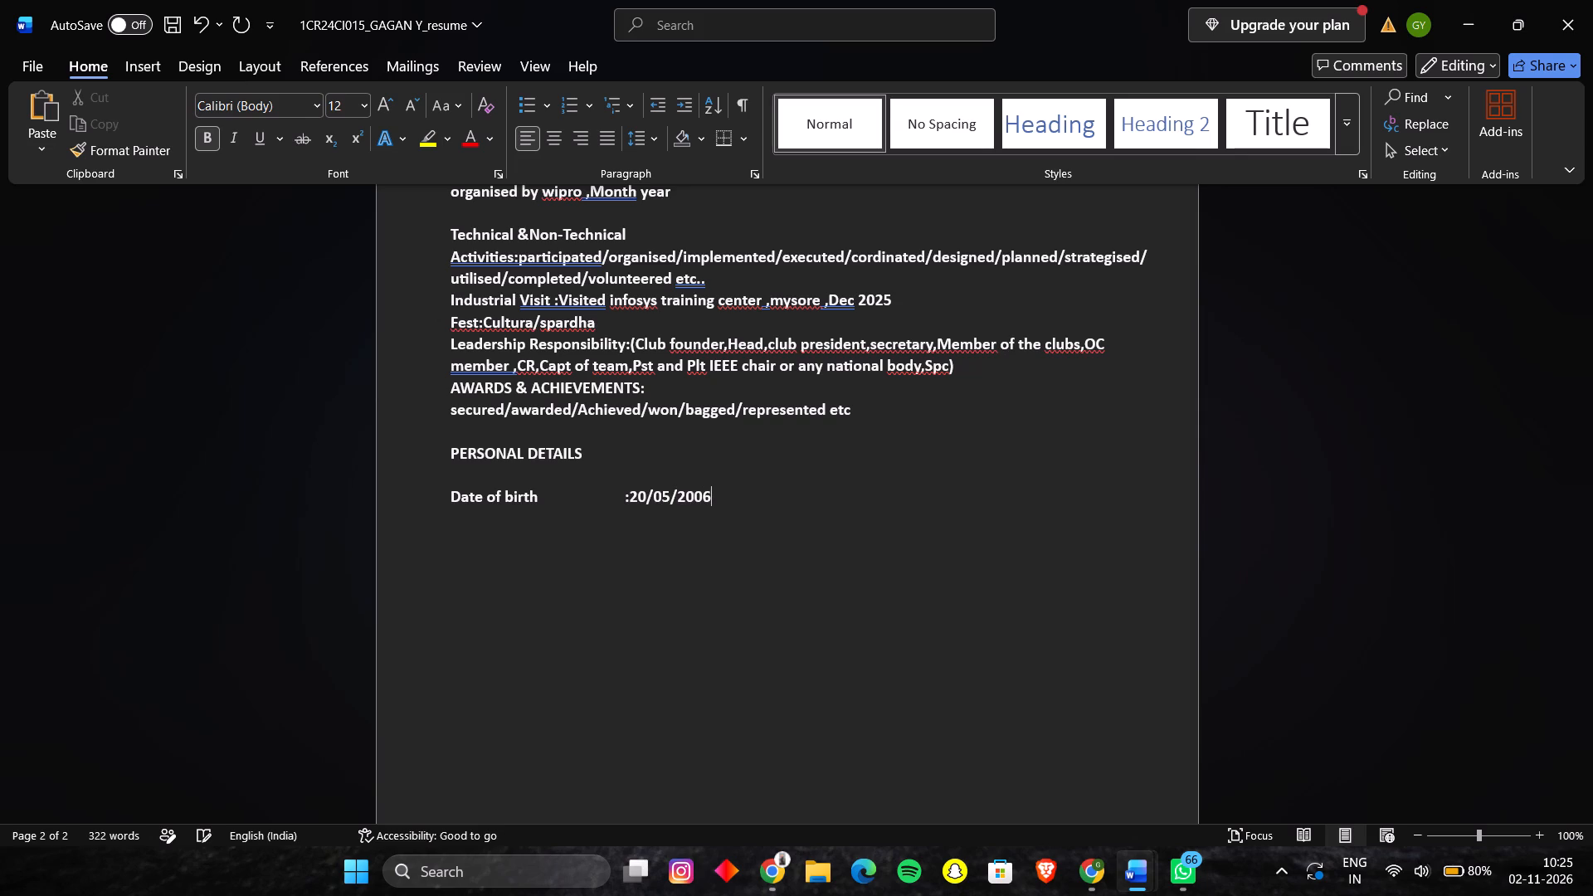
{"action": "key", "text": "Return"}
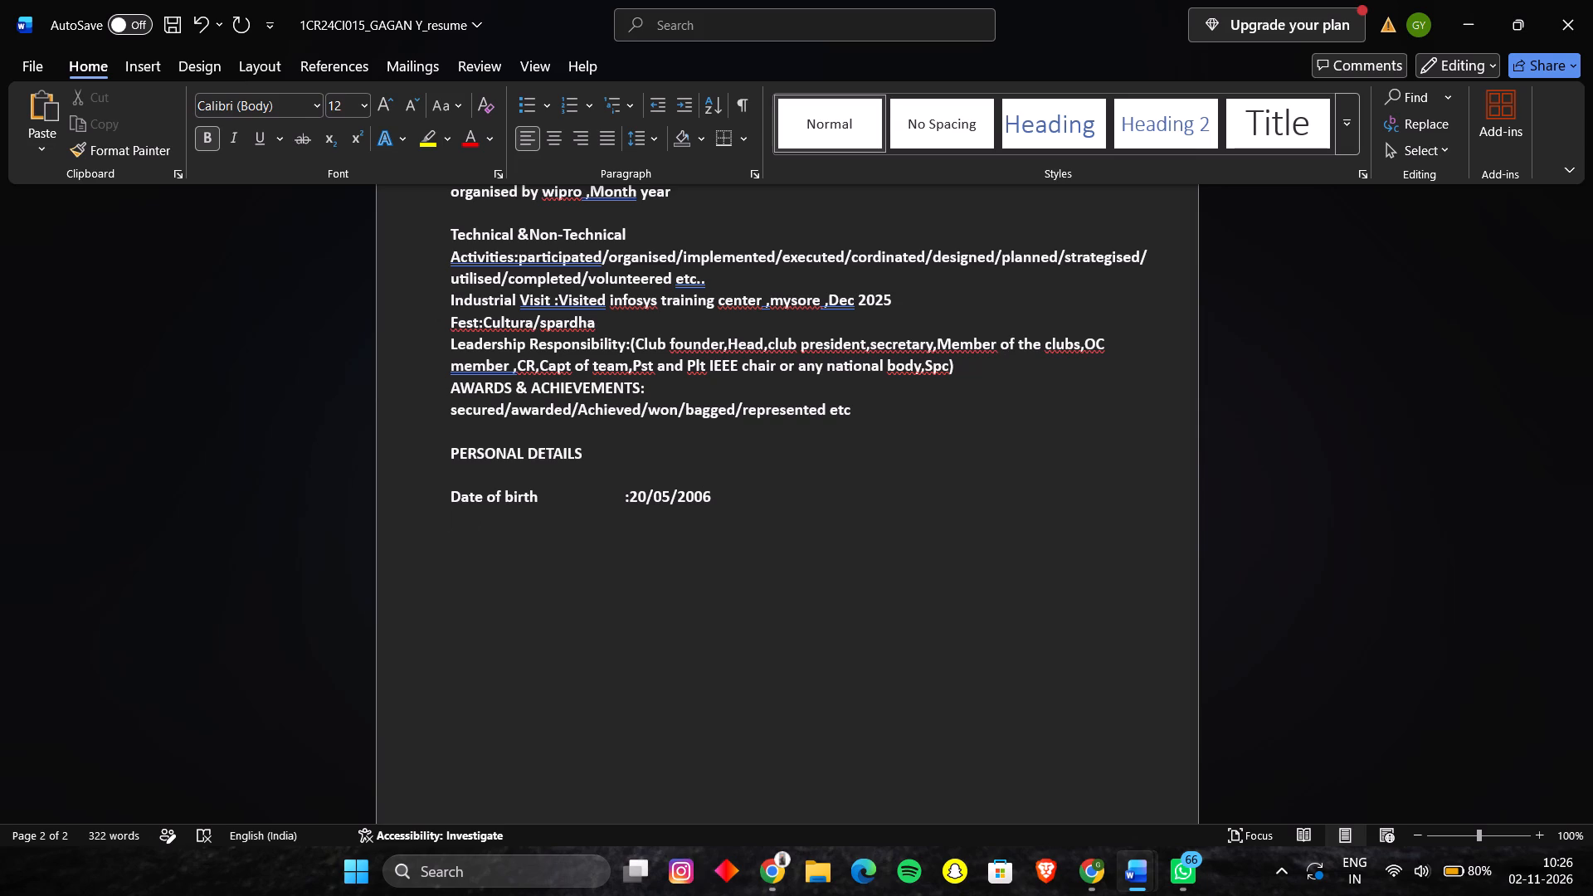
Add a "Gender" line with its colon aligned under the one above and the value "Male".
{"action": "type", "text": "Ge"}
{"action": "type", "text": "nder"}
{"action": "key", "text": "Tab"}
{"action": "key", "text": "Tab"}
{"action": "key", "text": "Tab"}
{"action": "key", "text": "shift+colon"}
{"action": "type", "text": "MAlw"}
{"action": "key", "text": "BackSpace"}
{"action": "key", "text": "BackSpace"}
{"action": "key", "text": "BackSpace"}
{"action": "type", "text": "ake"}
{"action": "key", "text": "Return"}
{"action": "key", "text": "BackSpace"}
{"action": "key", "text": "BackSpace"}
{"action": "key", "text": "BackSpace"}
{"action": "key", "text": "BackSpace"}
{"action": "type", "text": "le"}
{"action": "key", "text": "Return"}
Add a "Nationality" line with its colon aligned under the ones above and the value "Indian".
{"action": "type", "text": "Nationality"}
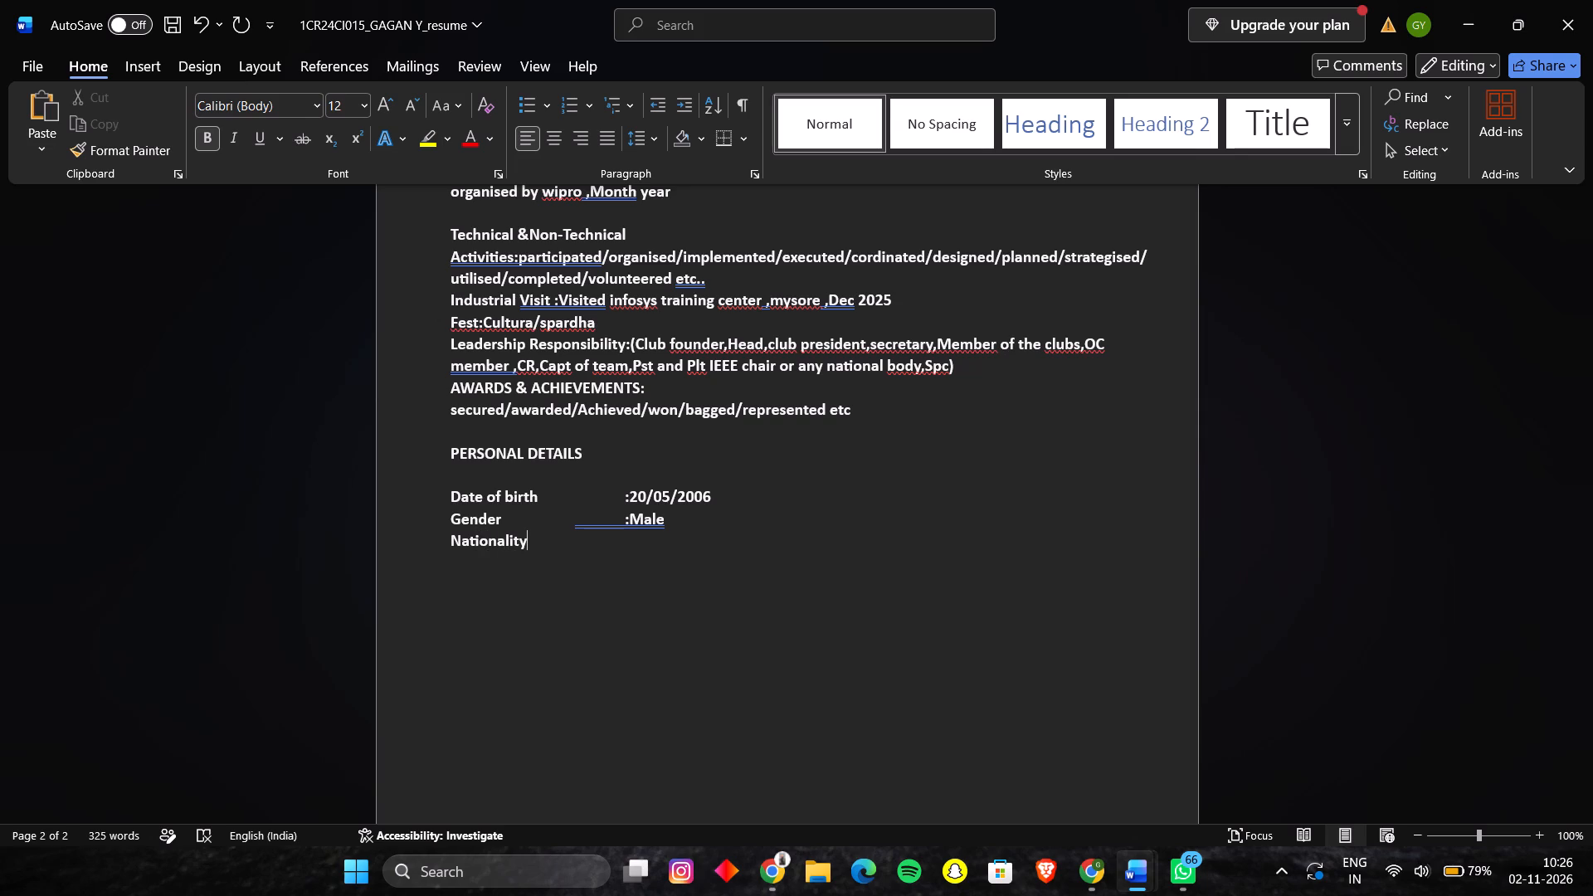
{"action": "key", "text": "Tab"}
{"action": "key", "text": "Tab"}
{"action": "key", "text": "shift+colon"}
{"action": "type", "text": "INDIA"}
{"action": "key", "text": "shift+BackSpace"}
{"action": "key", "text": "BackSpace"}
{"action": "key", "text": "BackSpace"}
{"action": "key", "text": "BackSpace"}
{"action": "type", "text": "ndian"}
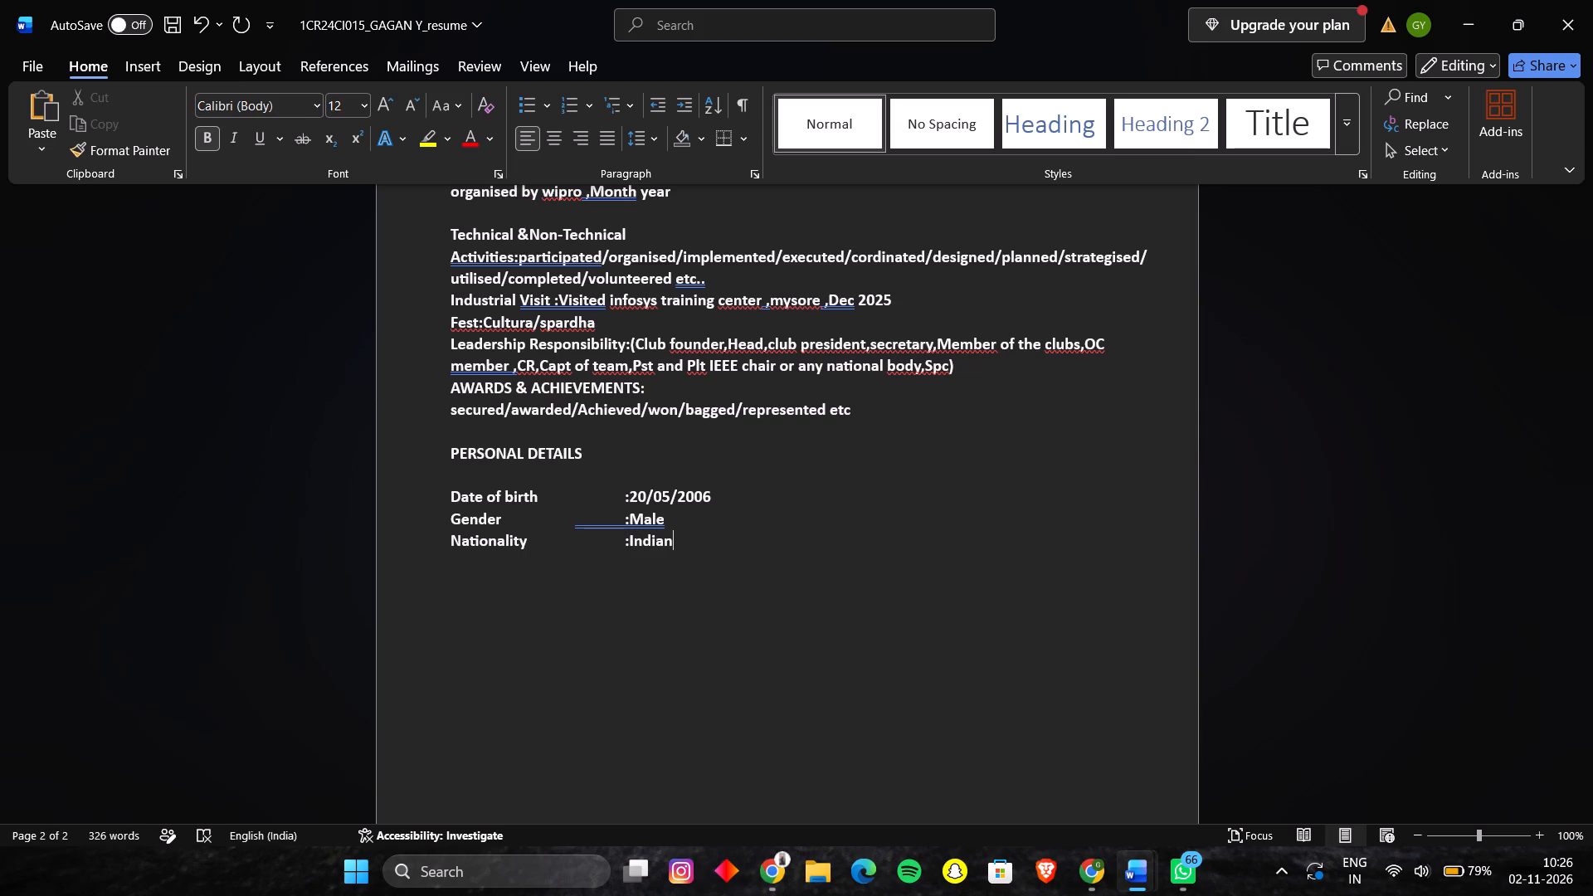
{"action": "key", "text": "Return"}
Add a "Permanent Address" line with an aligned colon, leaving its value empty, and start a new line.
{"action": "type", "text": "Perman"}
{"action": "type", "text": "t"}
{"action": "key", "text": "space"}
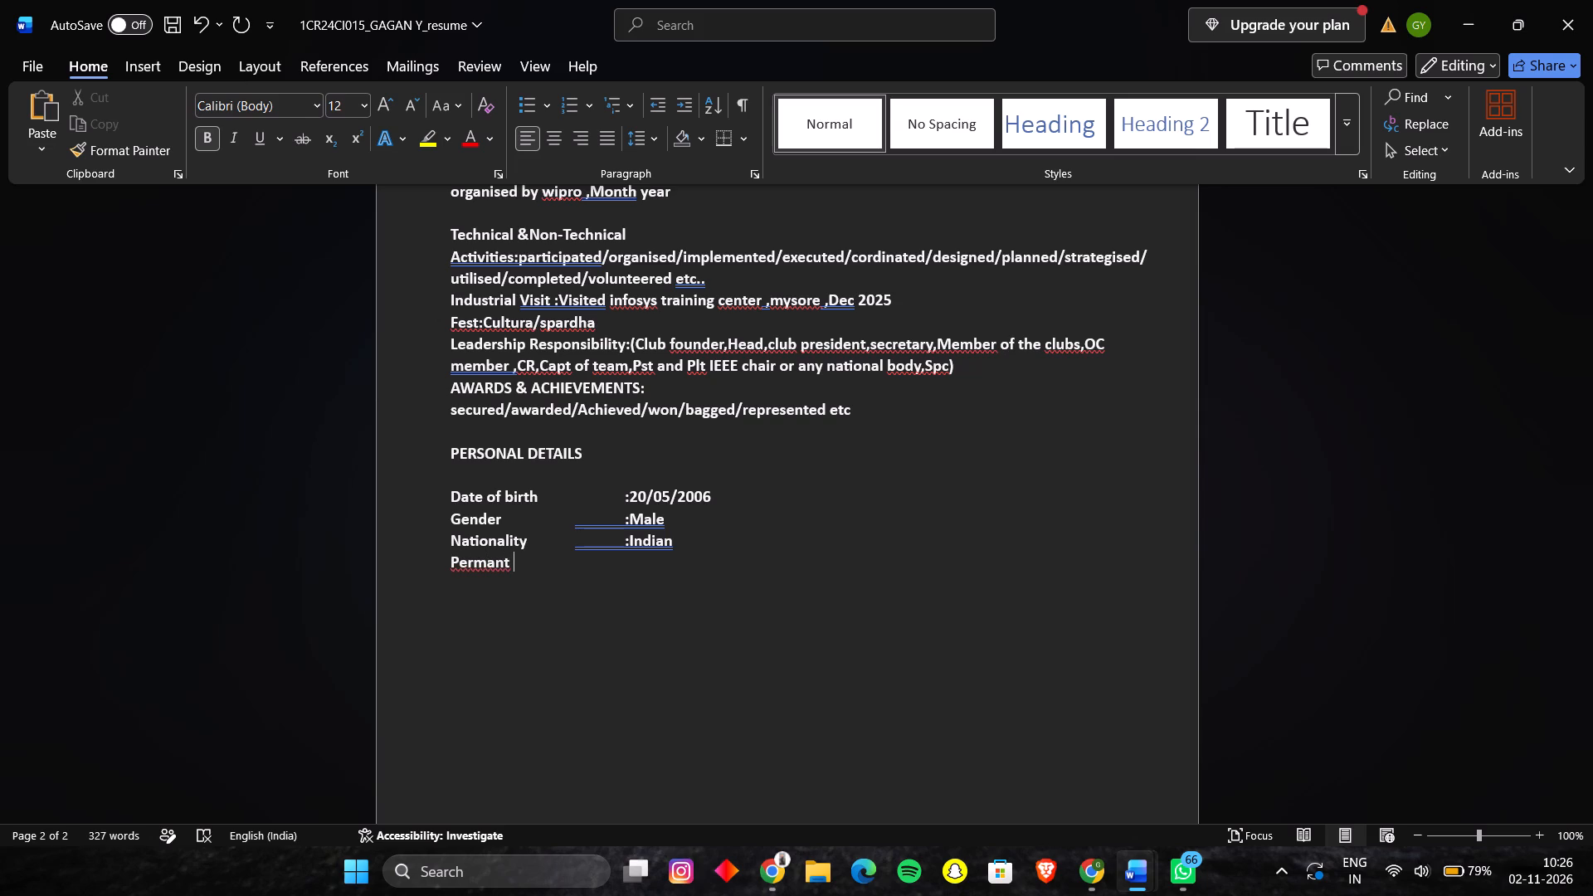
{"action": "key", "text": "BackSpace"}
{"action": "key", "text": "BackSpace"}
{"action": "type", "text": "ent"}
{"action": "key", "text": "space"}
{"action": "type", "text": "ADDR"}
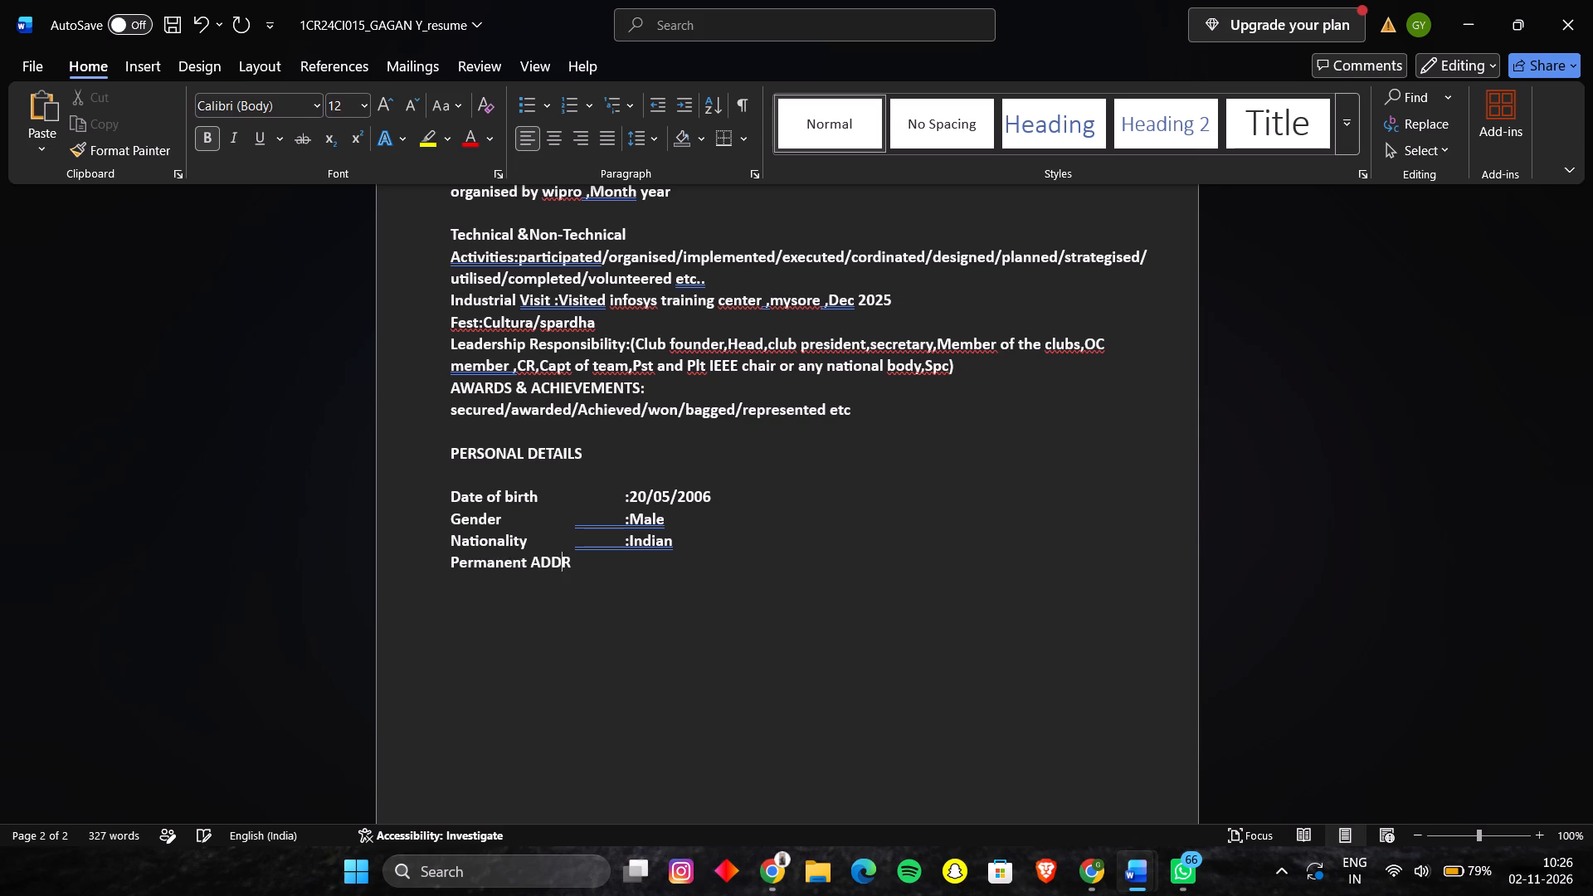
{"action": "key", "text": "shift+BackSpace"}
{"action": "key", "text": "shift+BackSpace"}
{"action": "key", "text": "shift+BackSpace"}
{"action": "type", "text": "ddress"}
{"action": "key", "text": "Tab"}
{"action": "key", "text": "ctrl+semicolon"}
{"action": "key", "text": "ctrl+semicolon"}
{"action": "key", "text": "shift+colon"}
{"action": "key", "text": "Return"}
Add a "Linguistic Competency" line with an aligned colon, leaving its value empty, and start a new line.
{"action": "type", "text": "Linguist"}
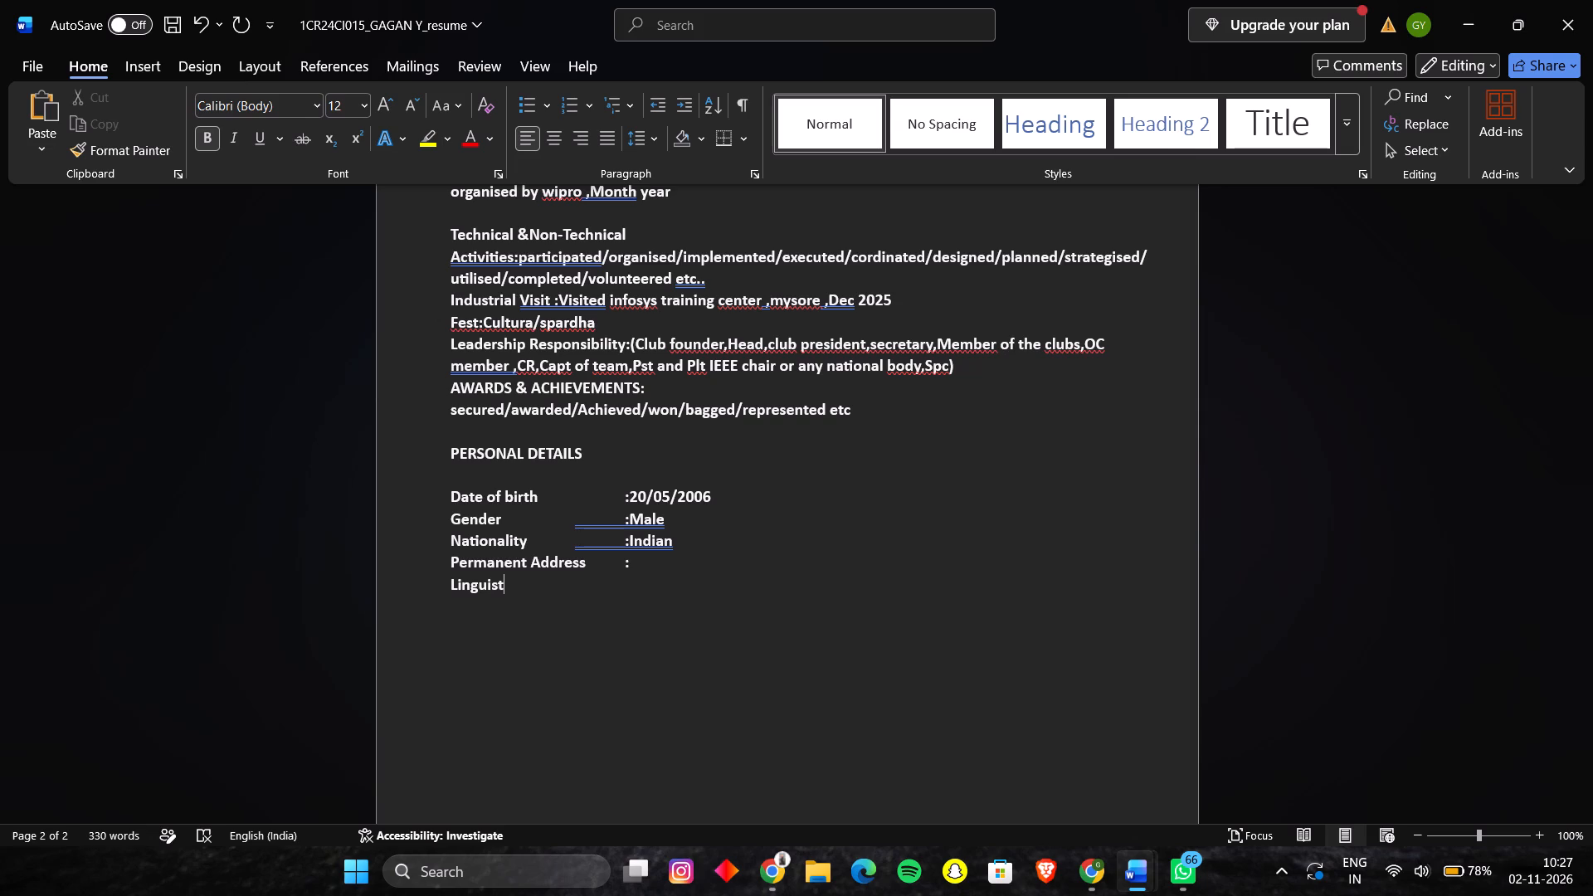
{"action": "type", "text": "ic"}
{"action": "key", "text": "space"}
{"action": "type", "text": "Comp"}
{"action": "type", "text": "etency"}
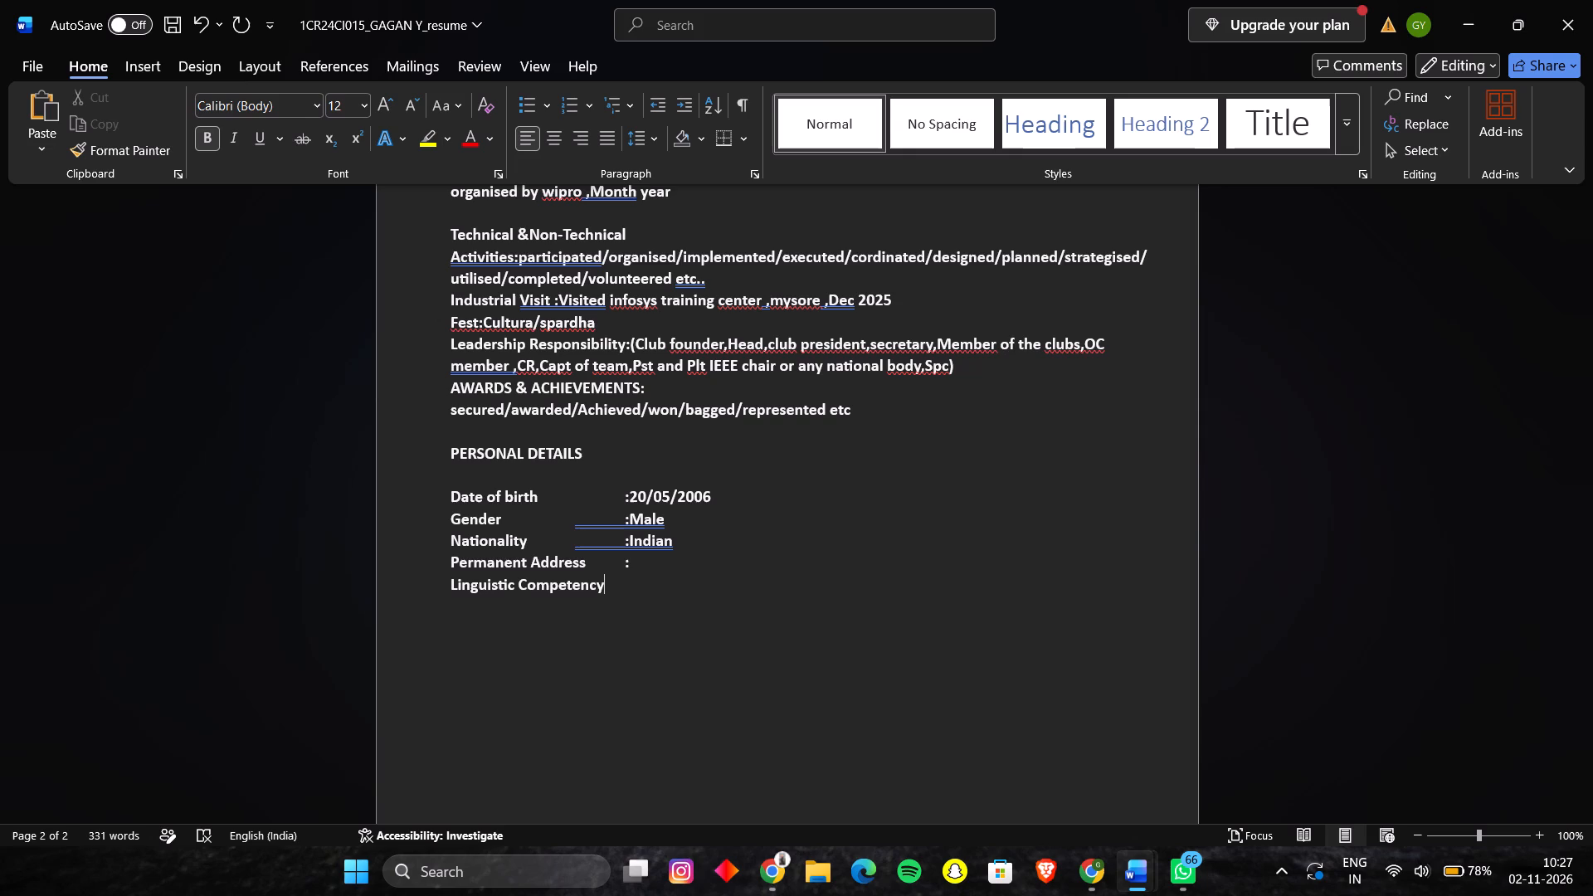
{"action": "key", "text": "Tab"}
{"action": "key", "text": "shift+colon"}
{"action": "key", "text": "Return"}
Undo the last line break, fill the Linguistic Competency line with "English,Hindi,Kannada", and start a new line below it.
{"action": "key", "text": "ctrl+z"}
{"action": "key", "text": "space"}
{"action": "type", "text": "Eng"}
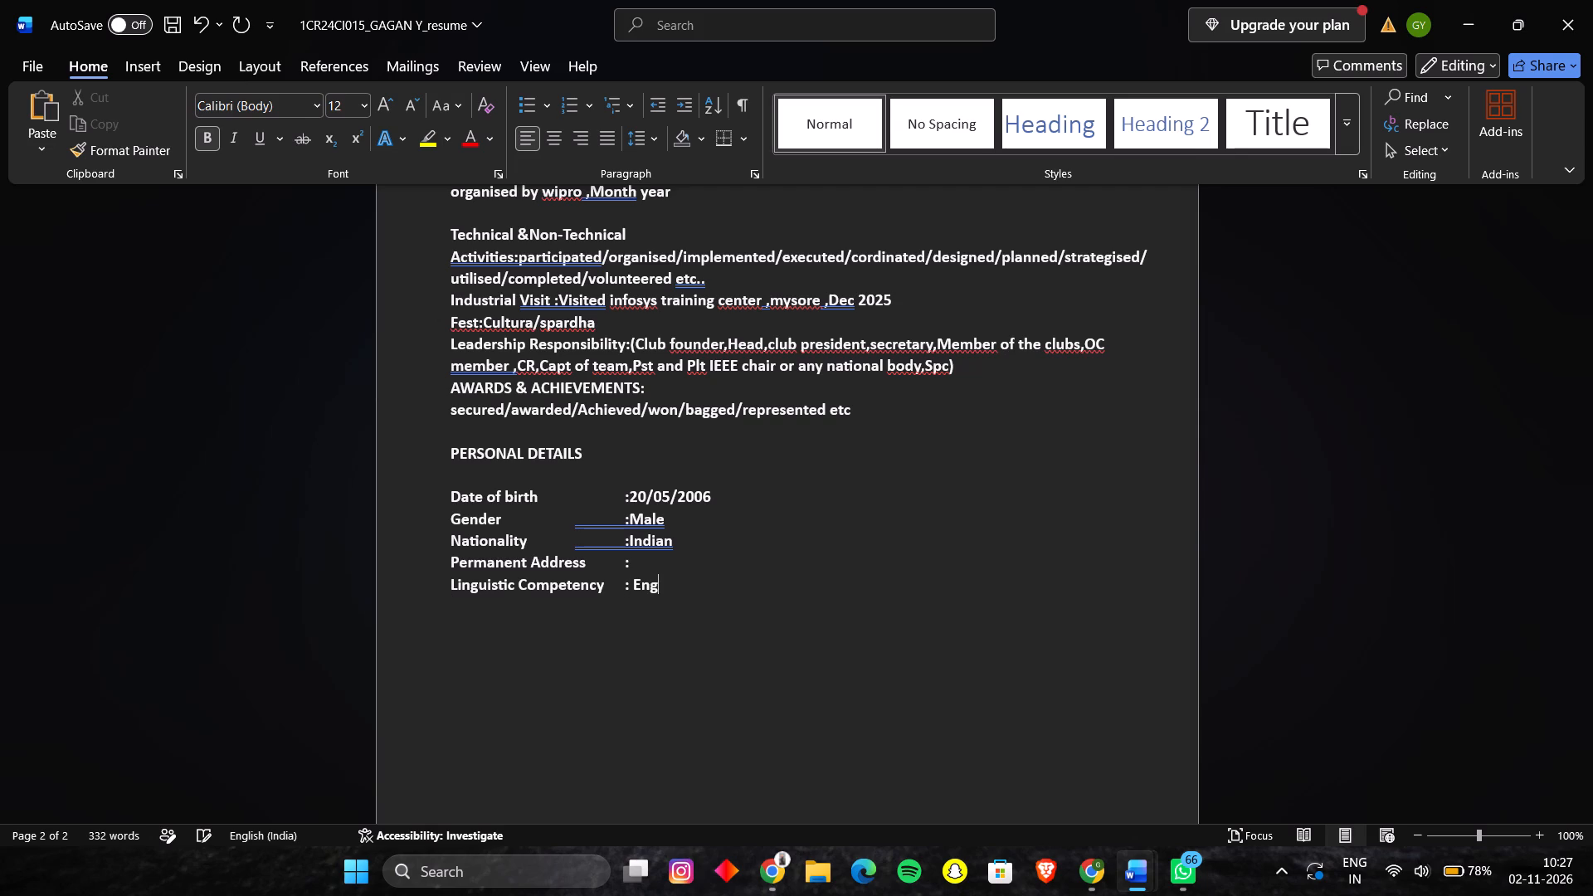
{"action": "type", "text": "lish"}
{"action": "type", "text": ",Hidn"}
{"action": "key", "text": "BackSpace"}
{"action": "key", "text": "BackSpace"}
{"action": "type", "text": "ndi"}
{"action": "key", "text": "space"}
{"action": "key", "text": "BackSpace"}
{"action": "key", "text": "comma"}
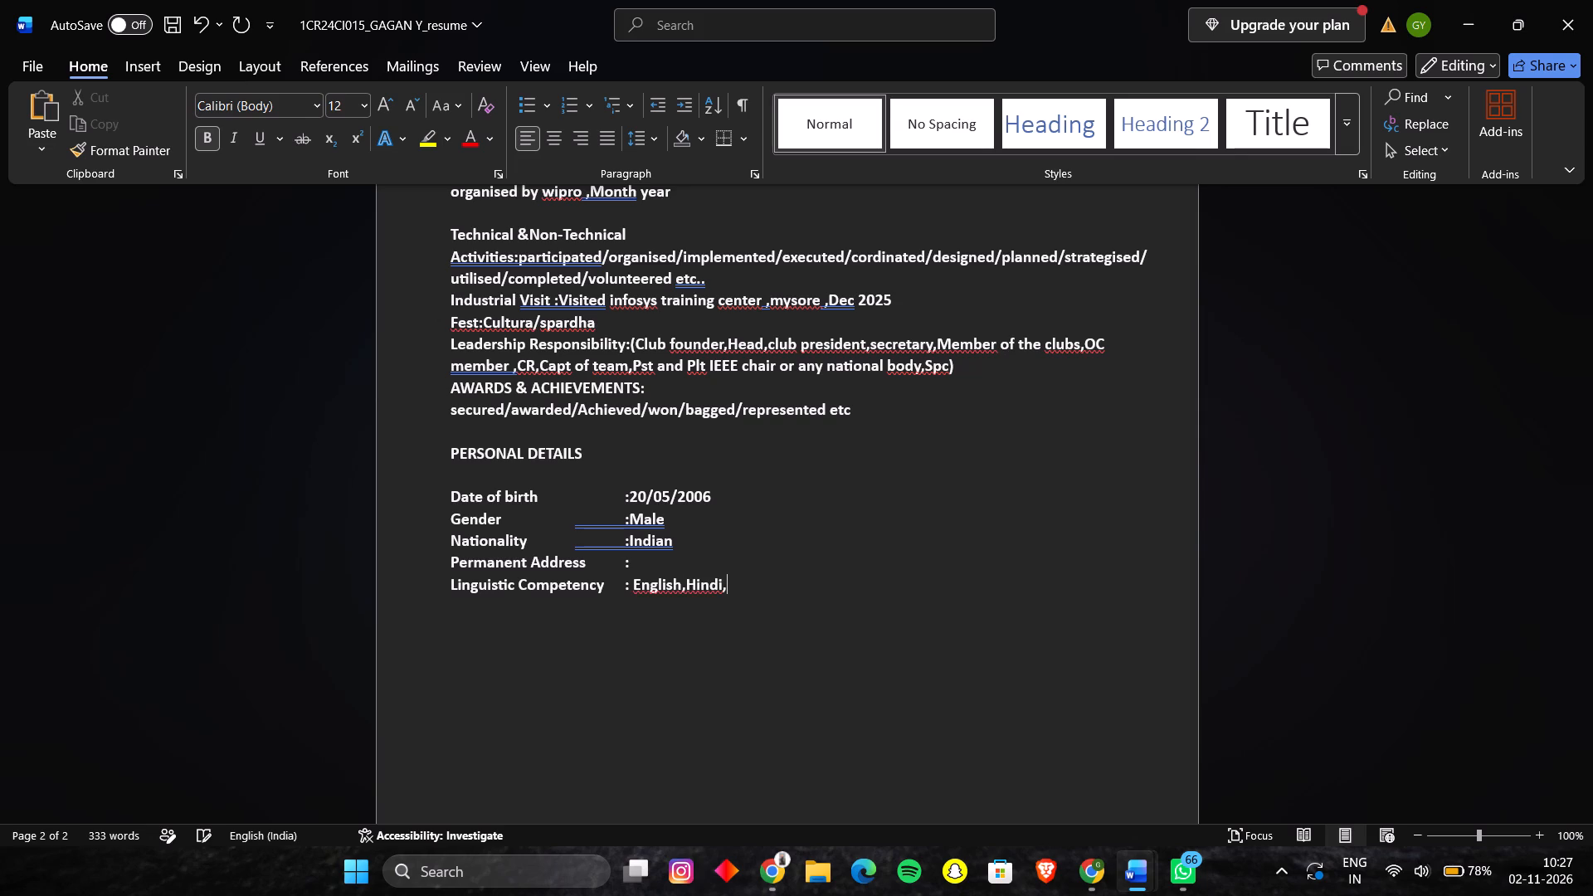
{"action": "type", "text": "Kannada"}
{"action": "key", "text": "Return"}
Add a "Hobbies" label below Linguistic Competency with its colon aligned under the ones above.
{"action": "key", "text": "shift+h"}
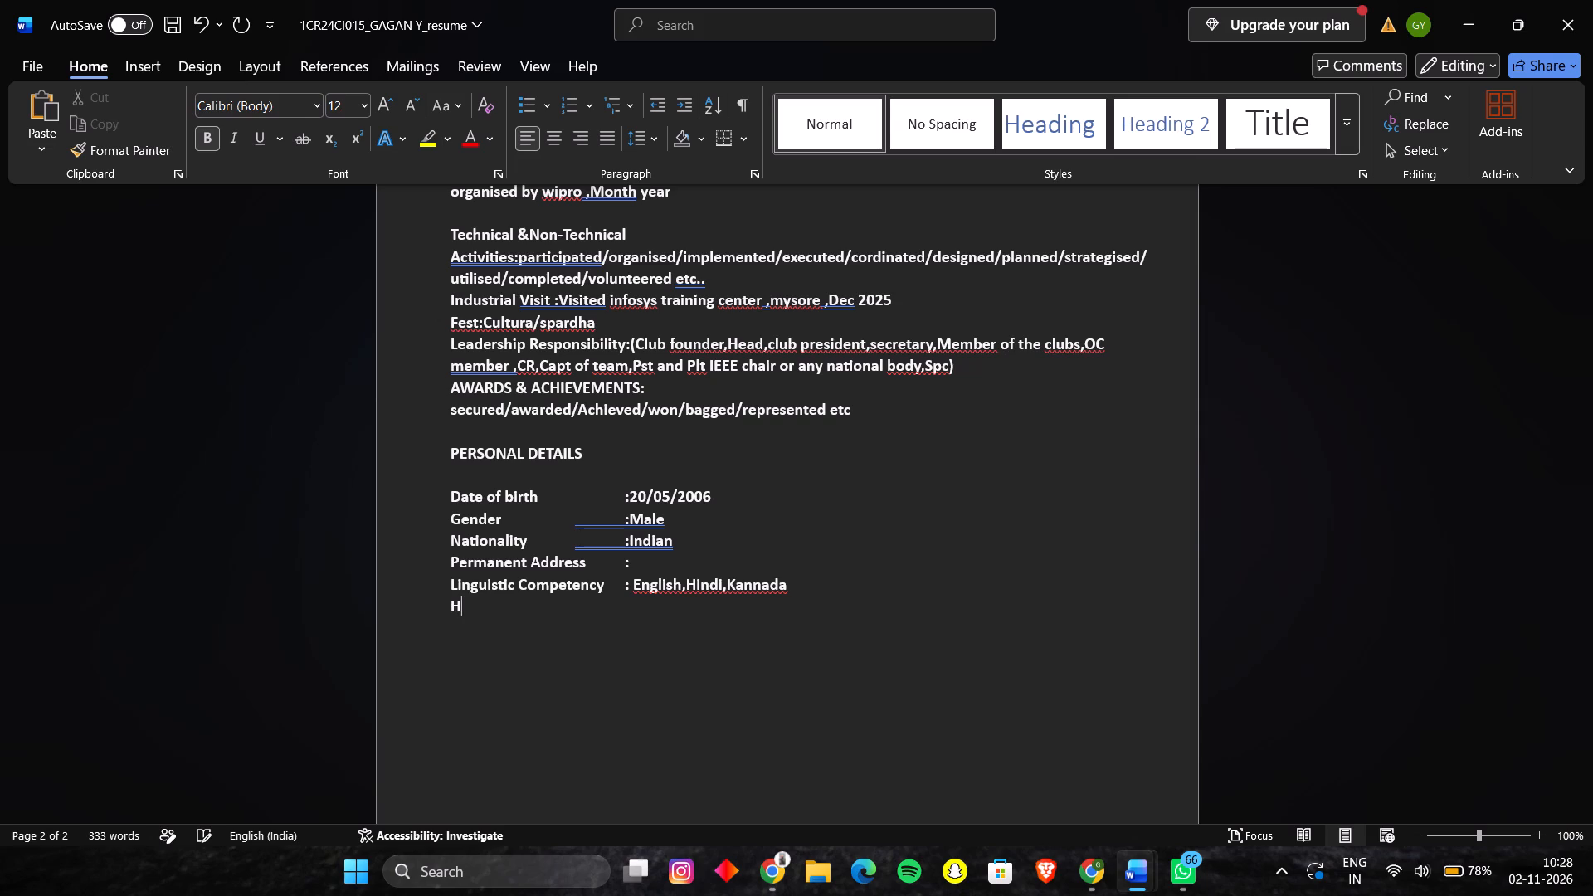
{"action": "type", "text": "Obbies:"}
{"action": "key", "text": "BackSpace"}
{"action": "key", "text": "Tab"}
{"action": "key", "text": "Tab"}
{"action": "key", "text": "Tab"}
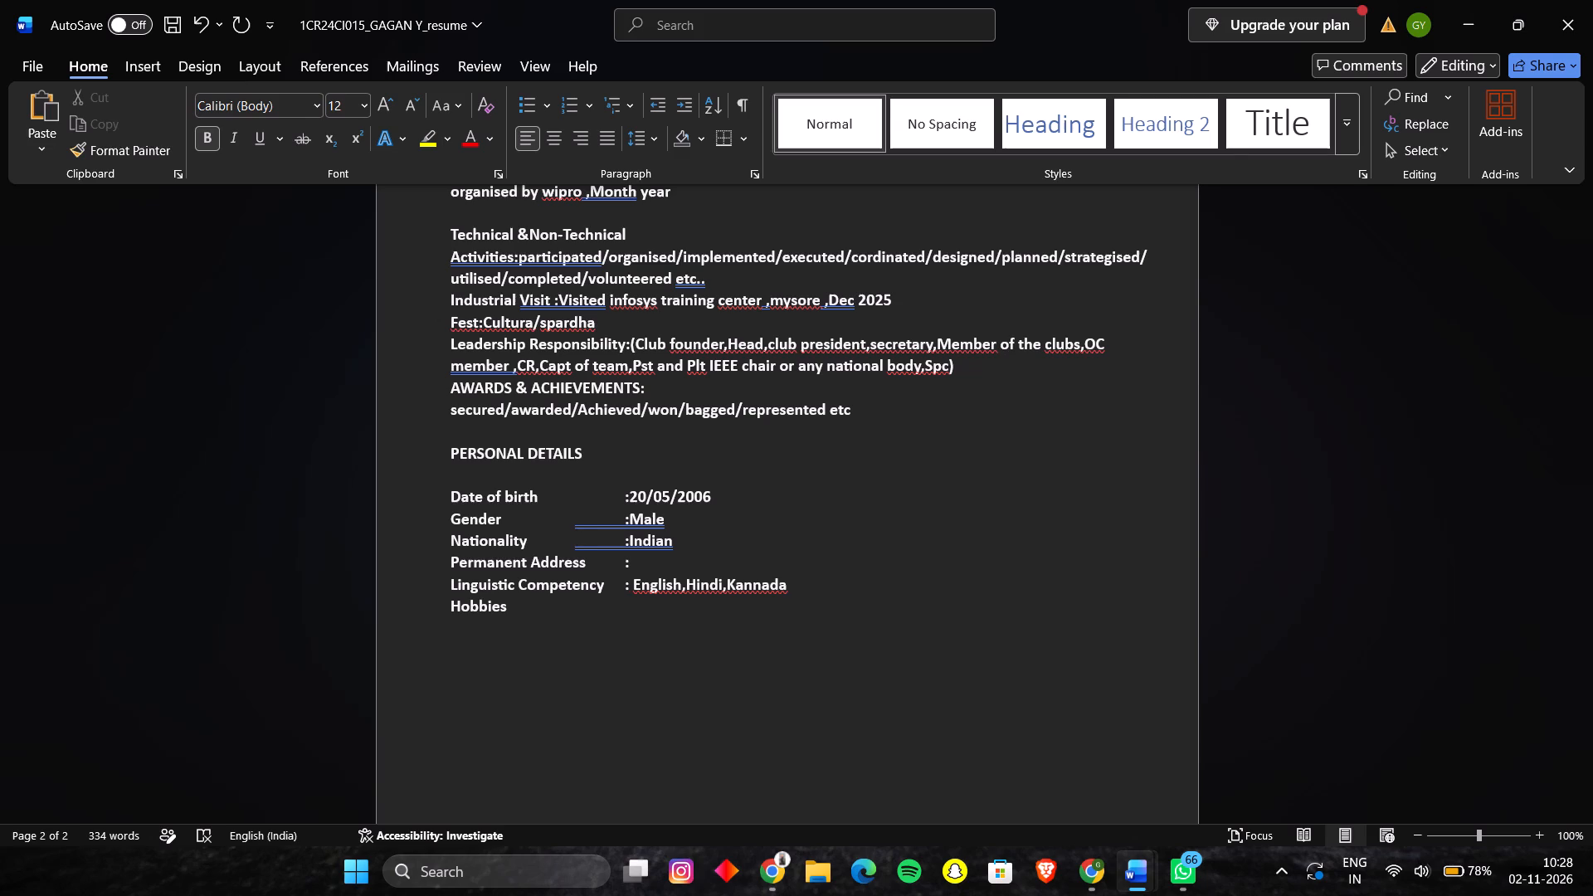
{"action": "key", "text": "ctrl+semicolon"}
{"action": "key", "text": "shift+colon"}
Enter "Running ,Working out" as the value of the Hobbies line.
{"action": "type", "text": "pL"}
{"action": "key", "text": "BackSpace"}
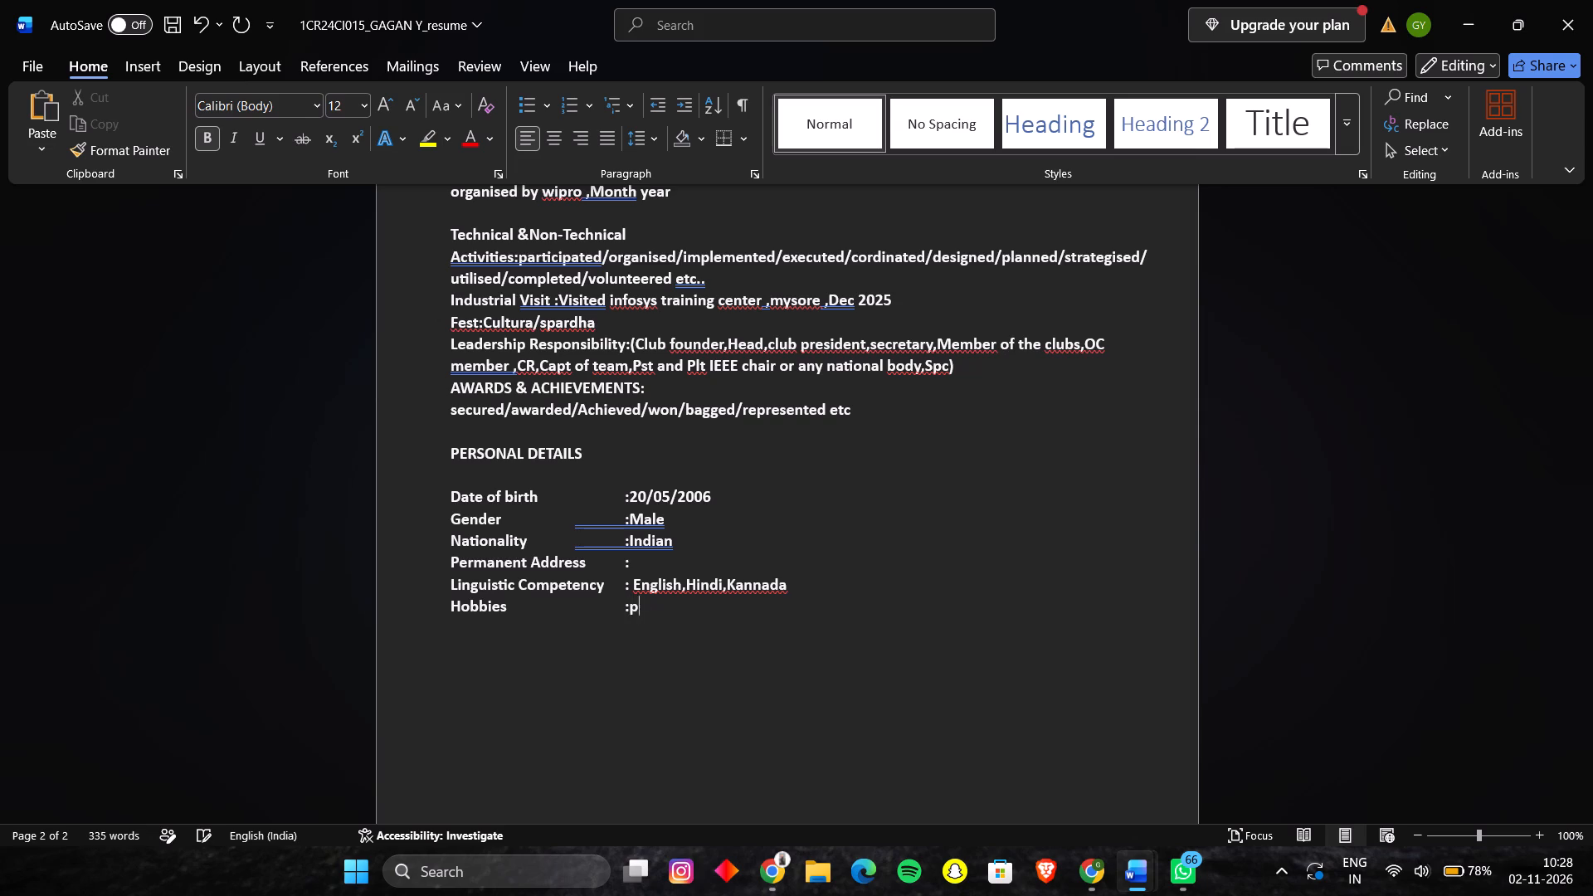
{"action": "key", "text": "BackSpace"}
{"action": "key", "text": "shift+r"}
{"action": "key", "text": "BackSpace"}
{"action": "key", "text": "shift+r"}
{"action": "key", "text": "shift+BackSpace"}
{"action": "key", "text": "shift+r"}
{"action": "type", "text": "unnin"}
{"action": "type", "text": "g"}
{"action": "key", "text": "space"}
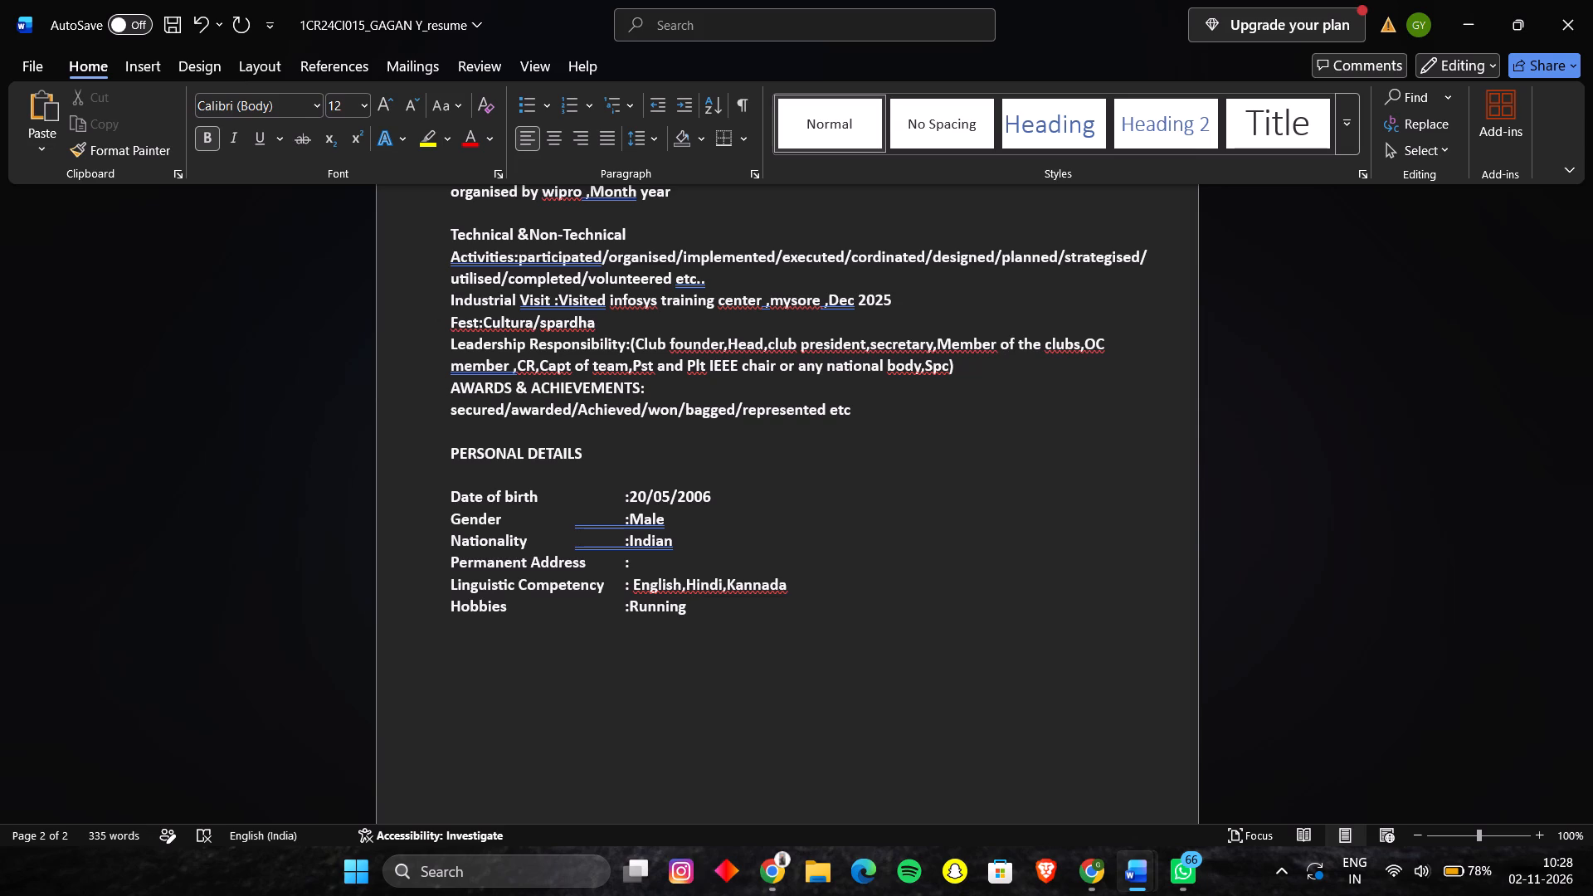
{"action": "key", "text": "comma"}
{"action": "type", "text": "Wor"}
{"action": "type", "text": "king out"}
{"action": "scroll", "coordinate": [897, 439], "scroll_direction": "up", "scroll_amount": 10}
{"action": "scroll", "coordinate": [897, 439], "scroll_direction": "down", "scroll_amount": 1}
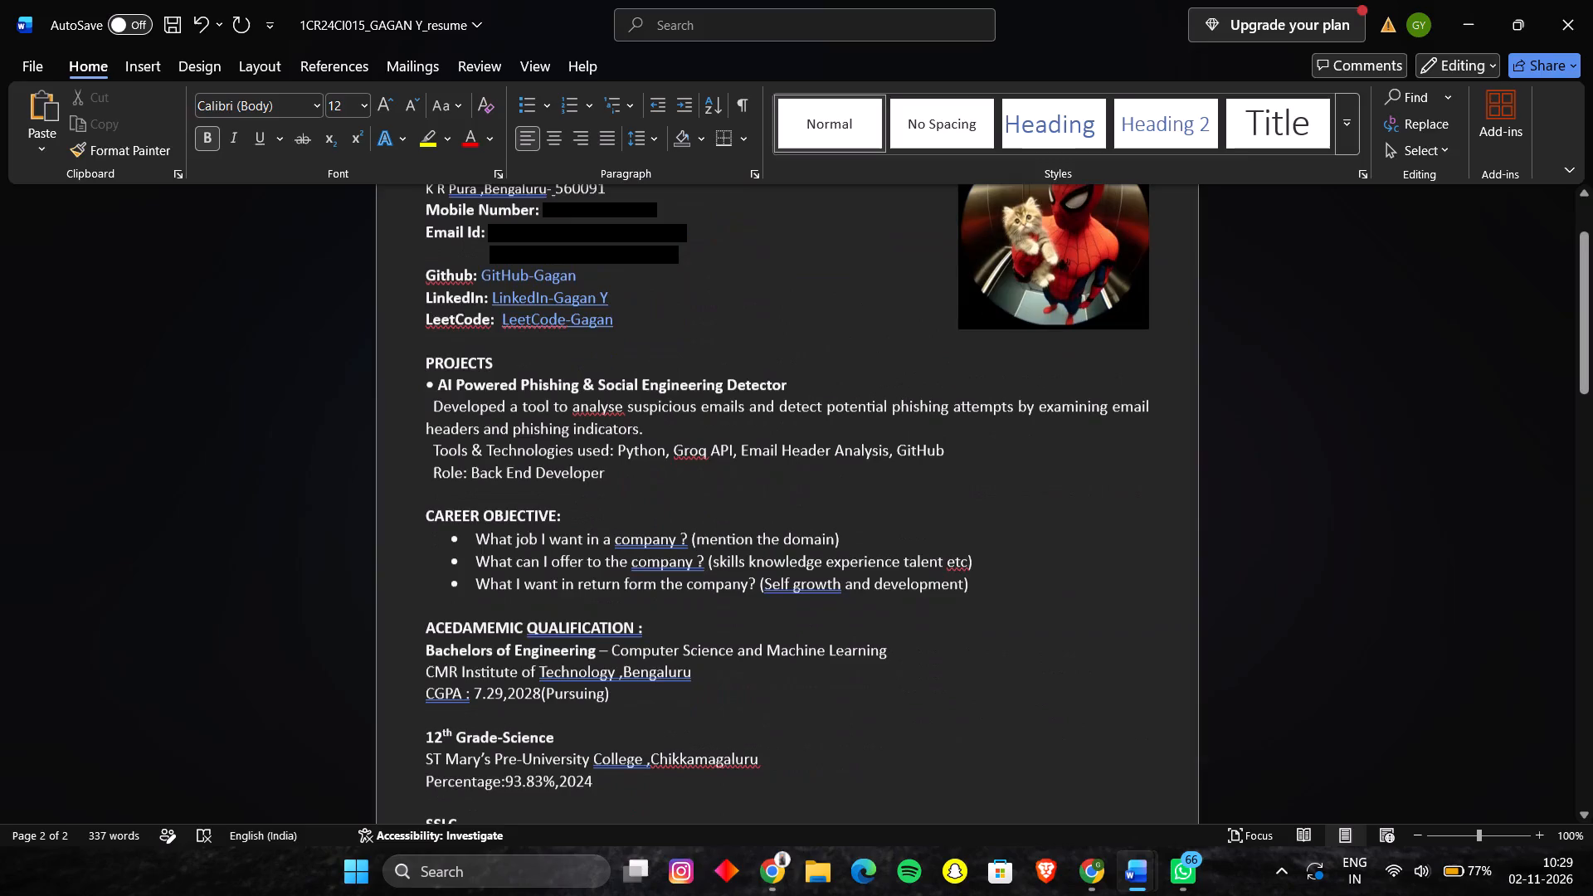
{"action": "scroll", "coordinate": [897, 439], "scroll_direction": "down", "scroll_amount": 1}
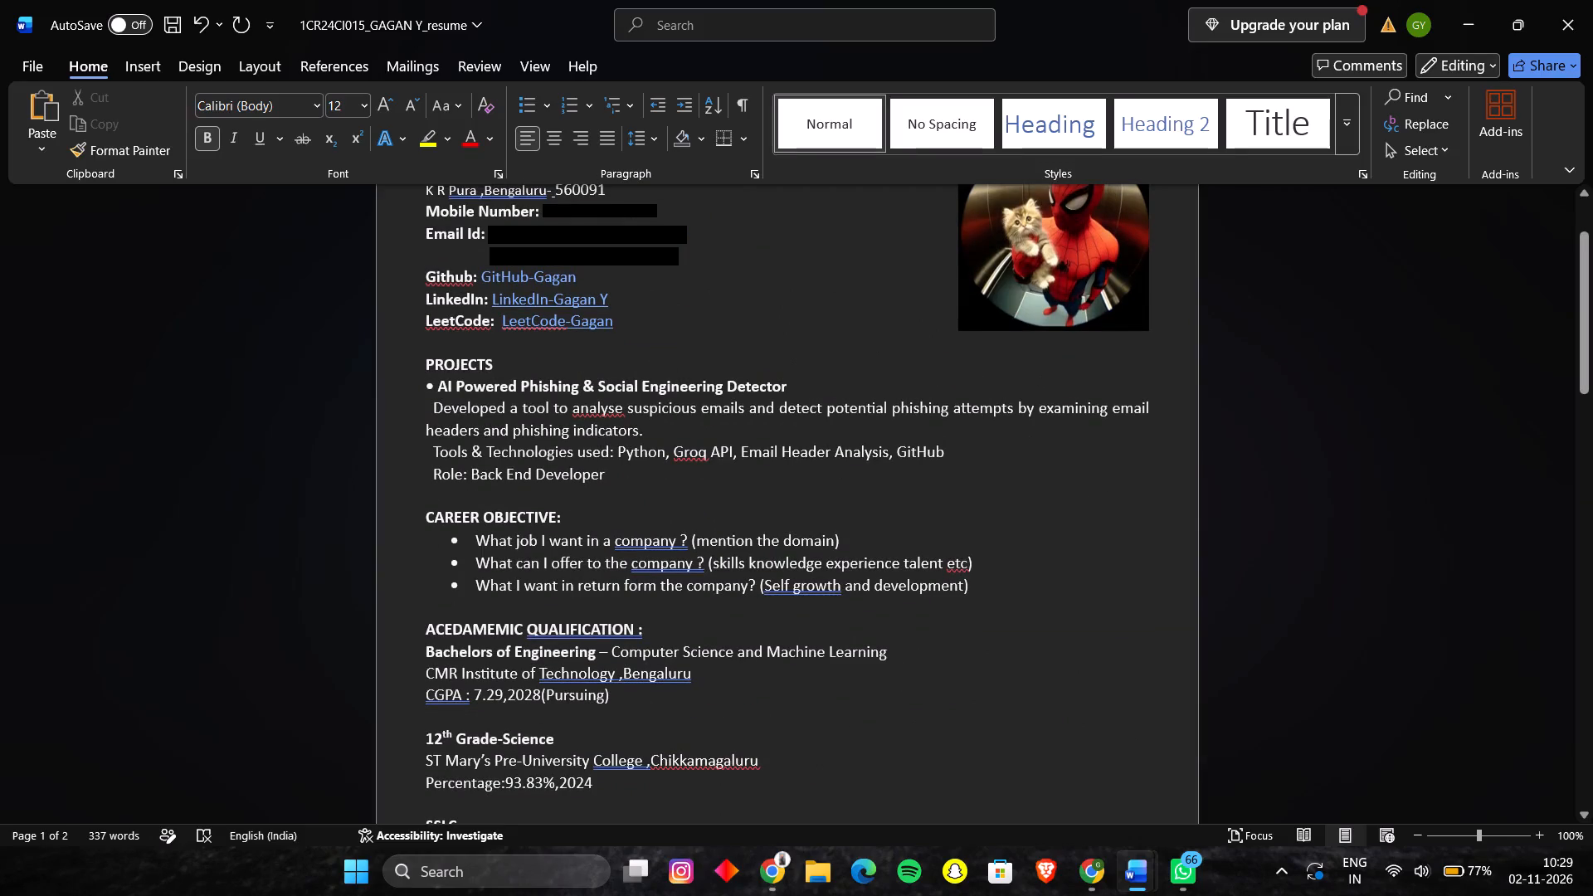
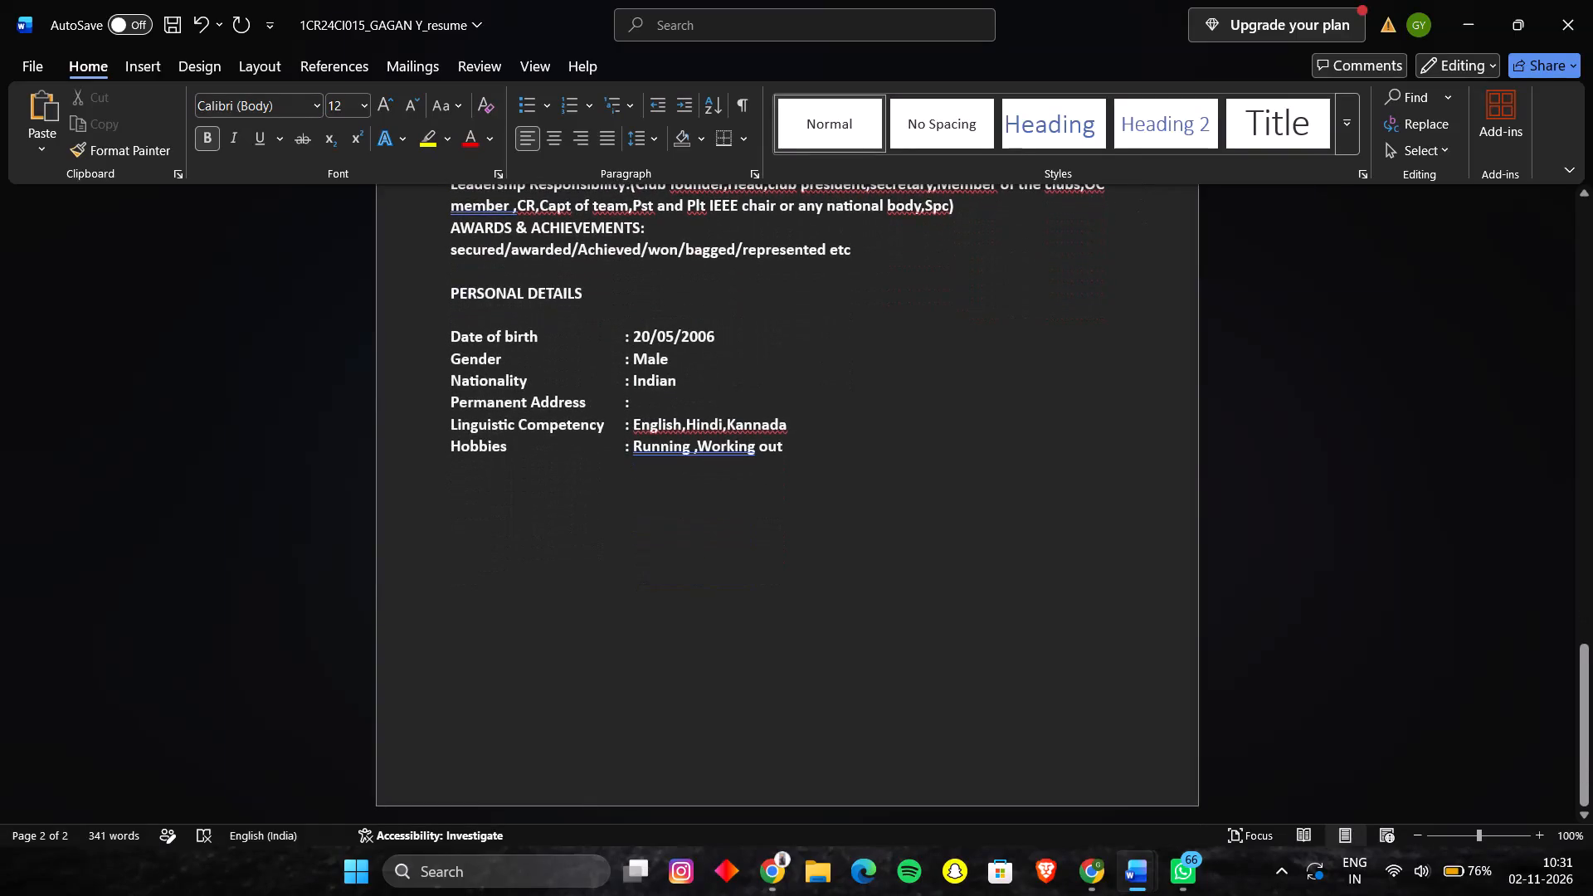
Review the resume from the Personal Details section back up to the contact details at its beginning.
{"action": "scroll", "coordinate": [665, 544], "scroll_direction": "up", "scroll_amount": 3}
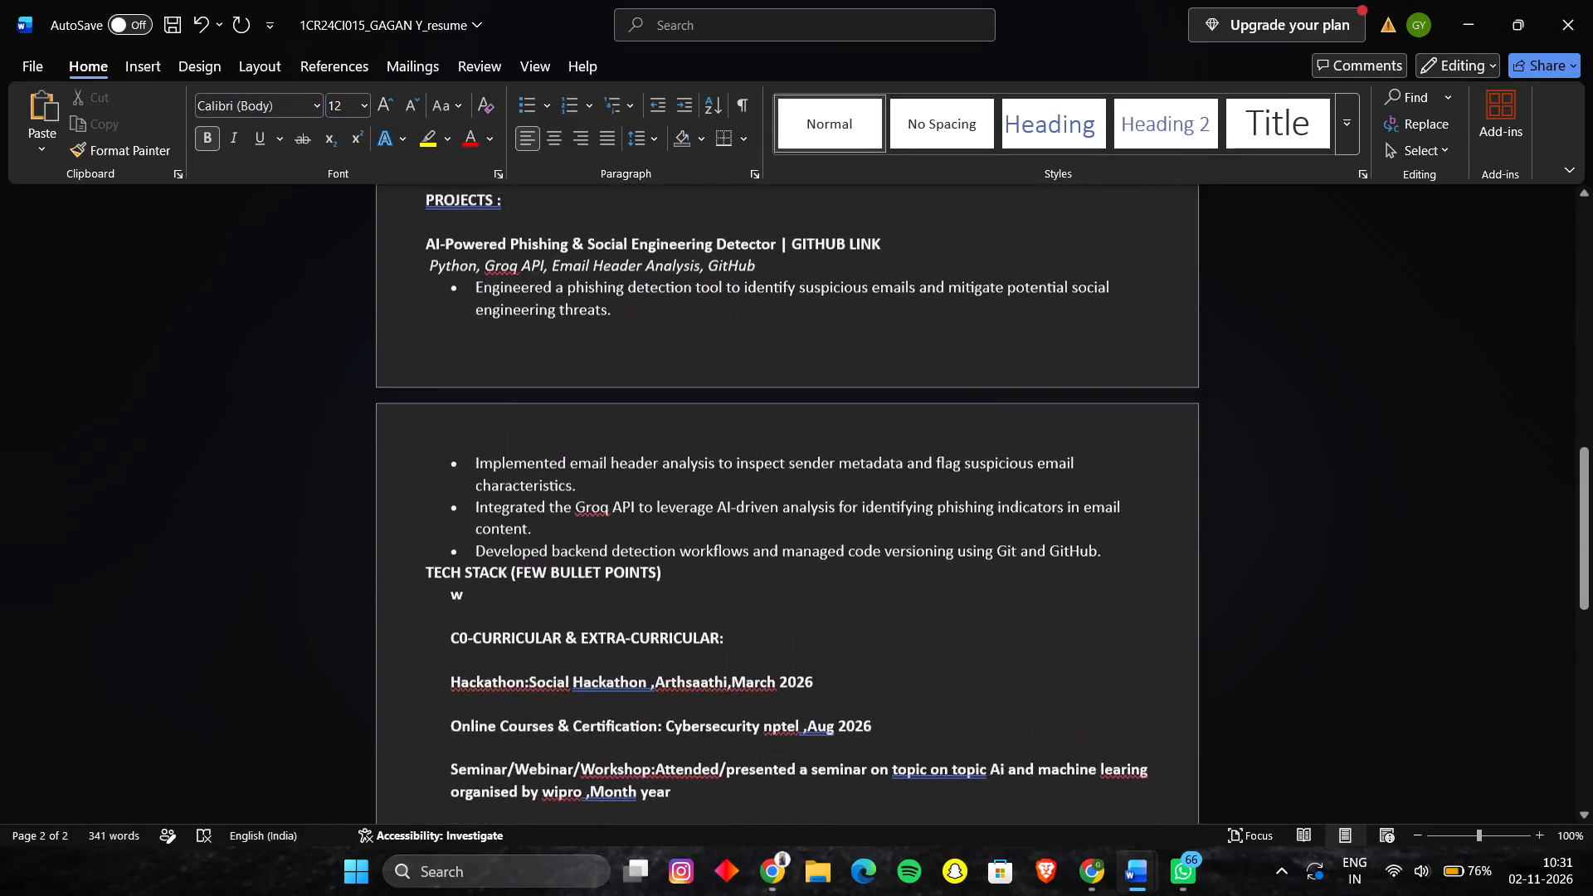
{"action": "scroll", "coordinate": [679, 585], "scroll_direction": "up", "scroll_amount": 2}
{"action": "scroll", "coordinate": [672, 713], "scroll_direction": "up", "scroll_amount": 1}
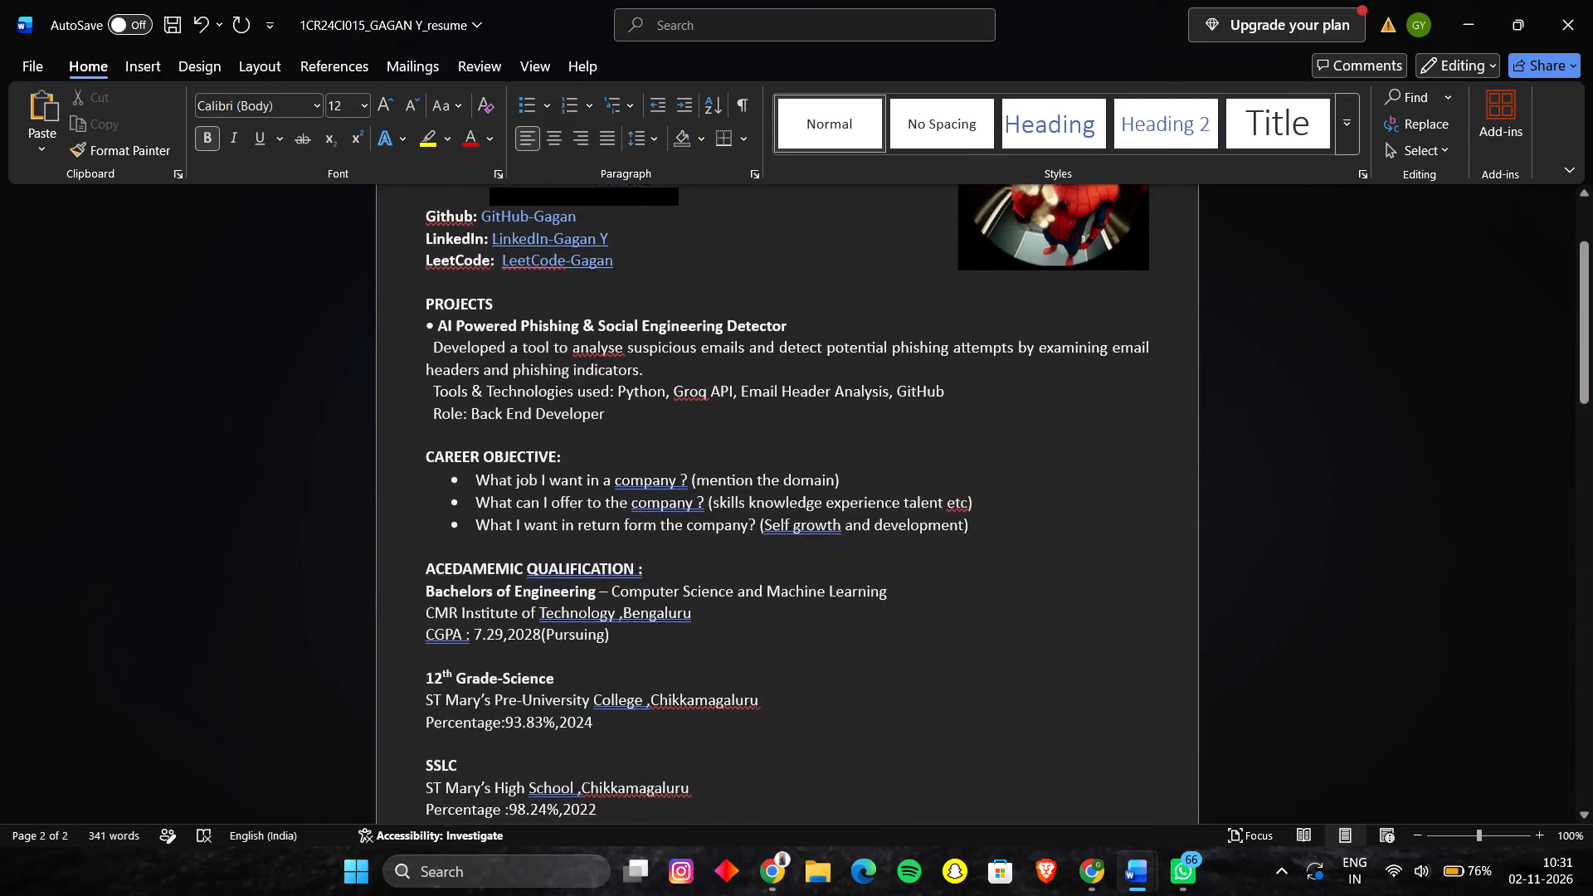
{"action": "scroll", "coordinate": [672, 713], "scroll_direction": "up", "scroll_amount": 3}
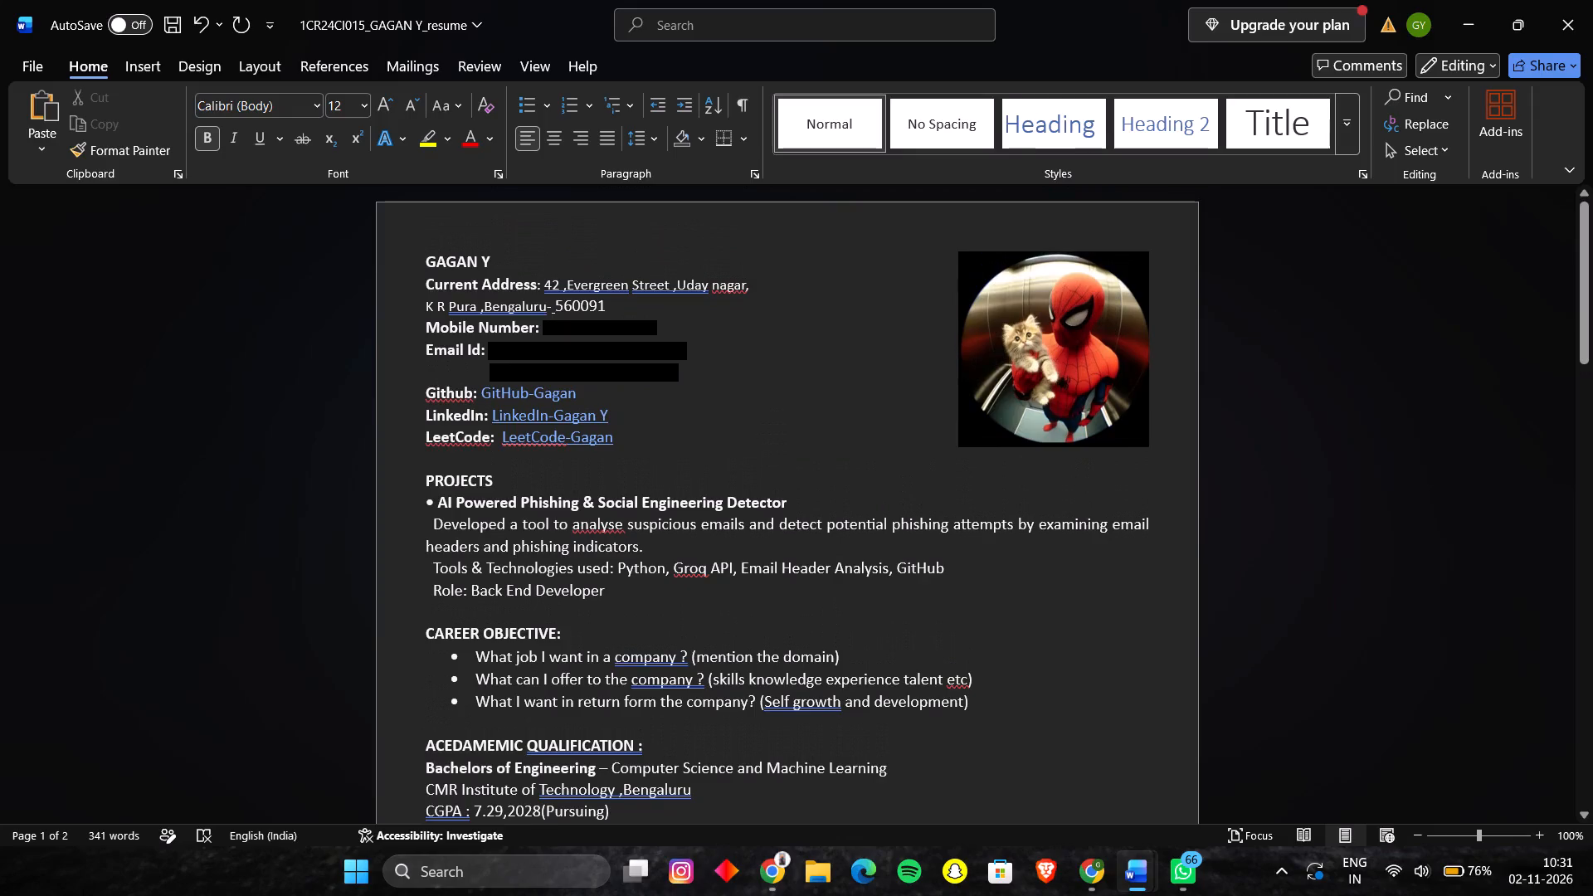
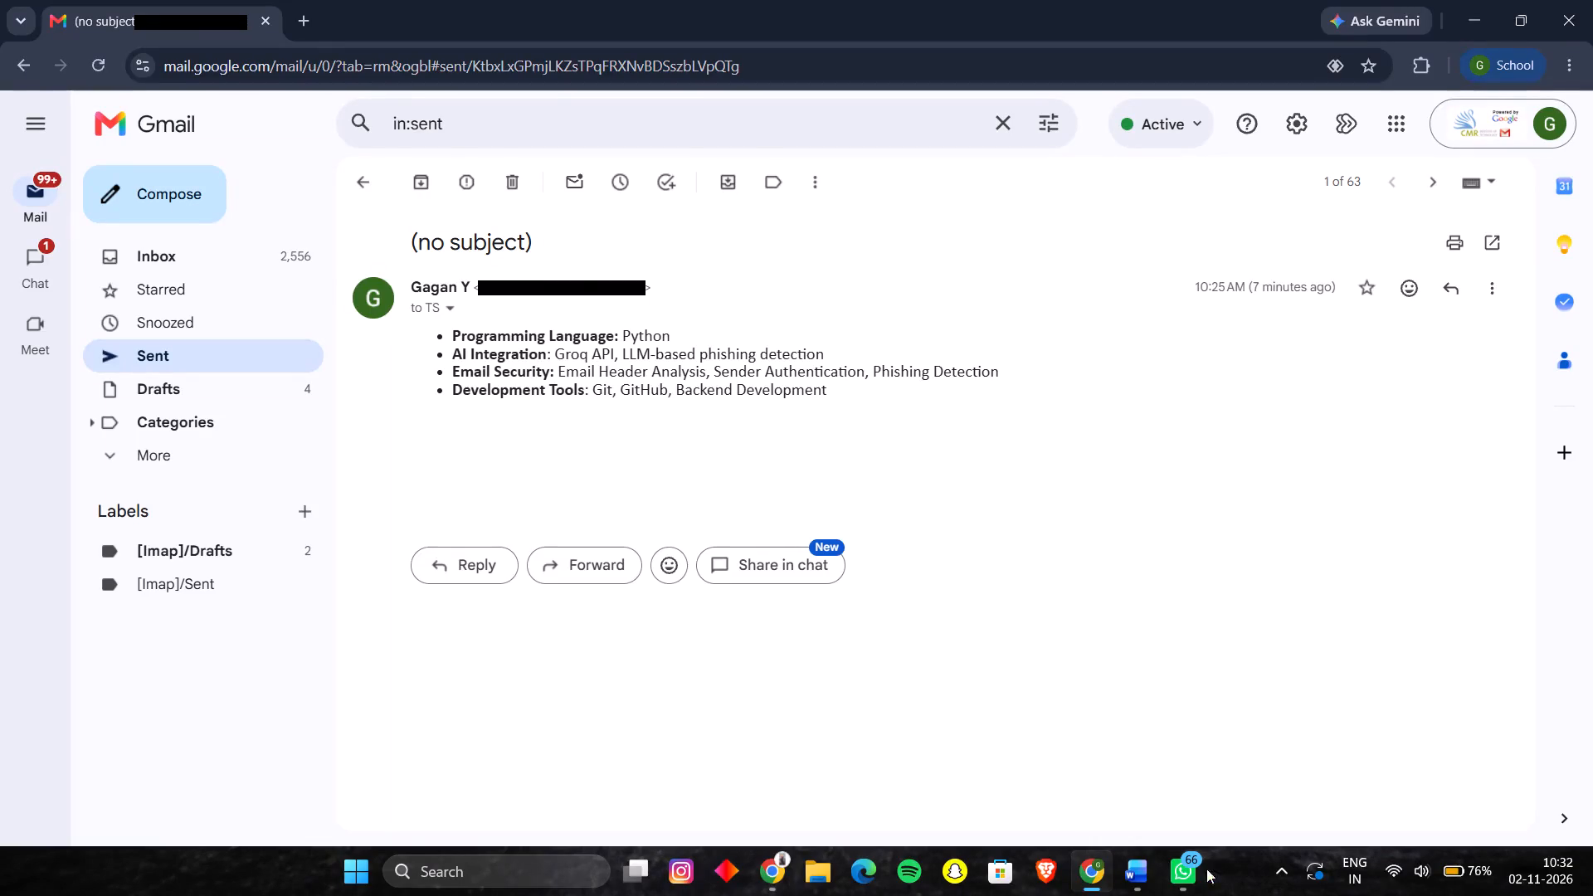
Switch to the Word resume and remove "/presented" from the Seminar/Webinar/Workshop entry so it reads "Attended a seminar".
{"action": "left_click", "coordinate": [1132, 879]}
{"action": "left_click", "coordinate": [1206, 806]}
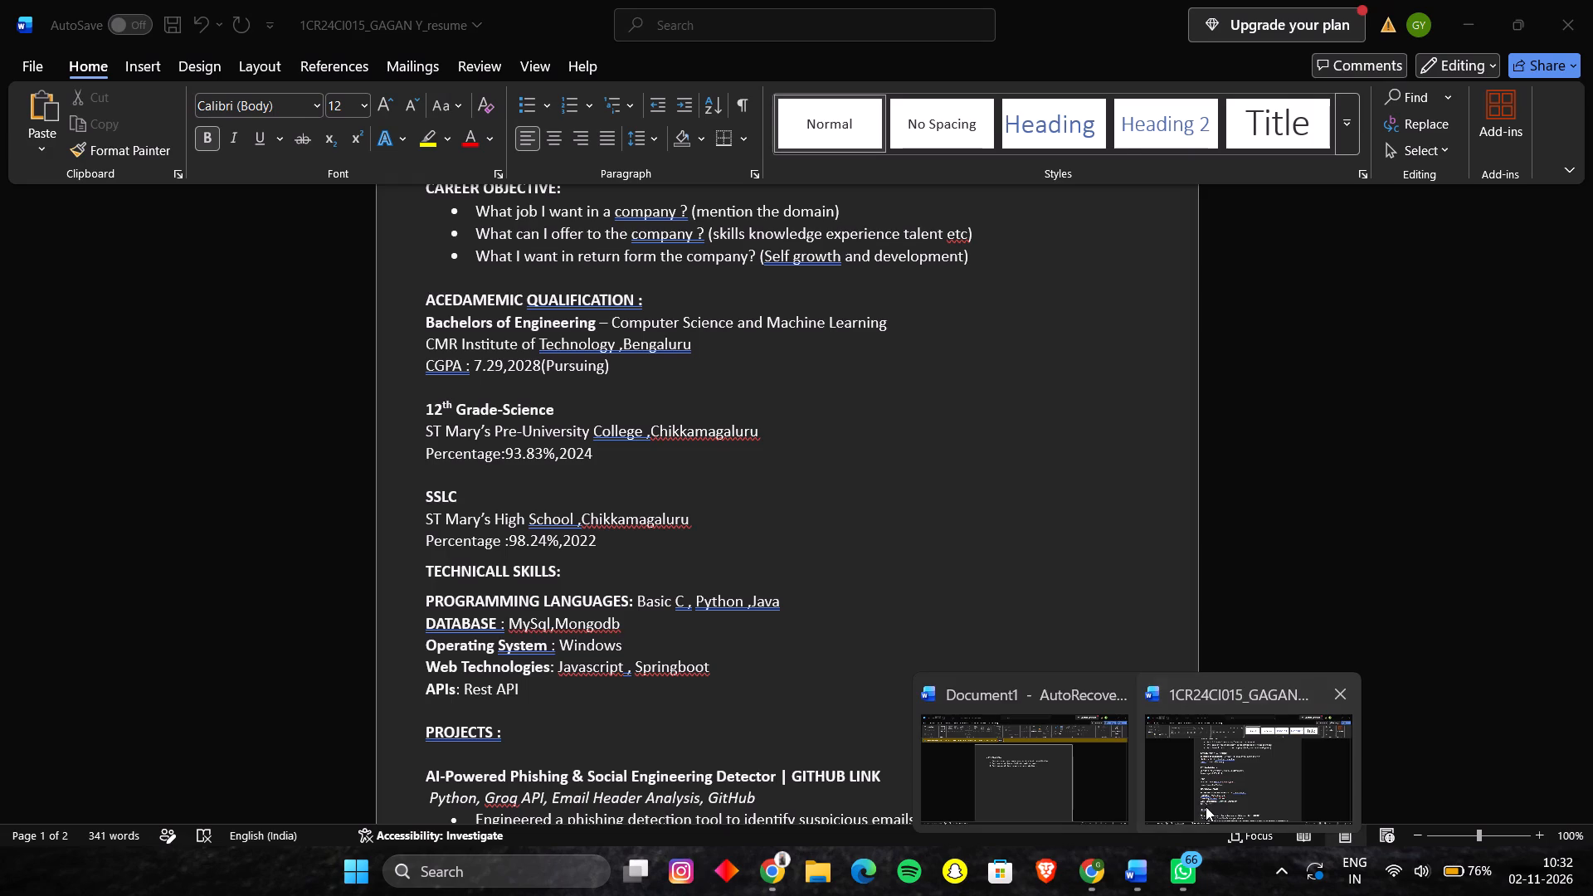
{"action": "scroll", "coordinate": [923, 623], "scroll_direction": "down", "scroll_amount": 5}
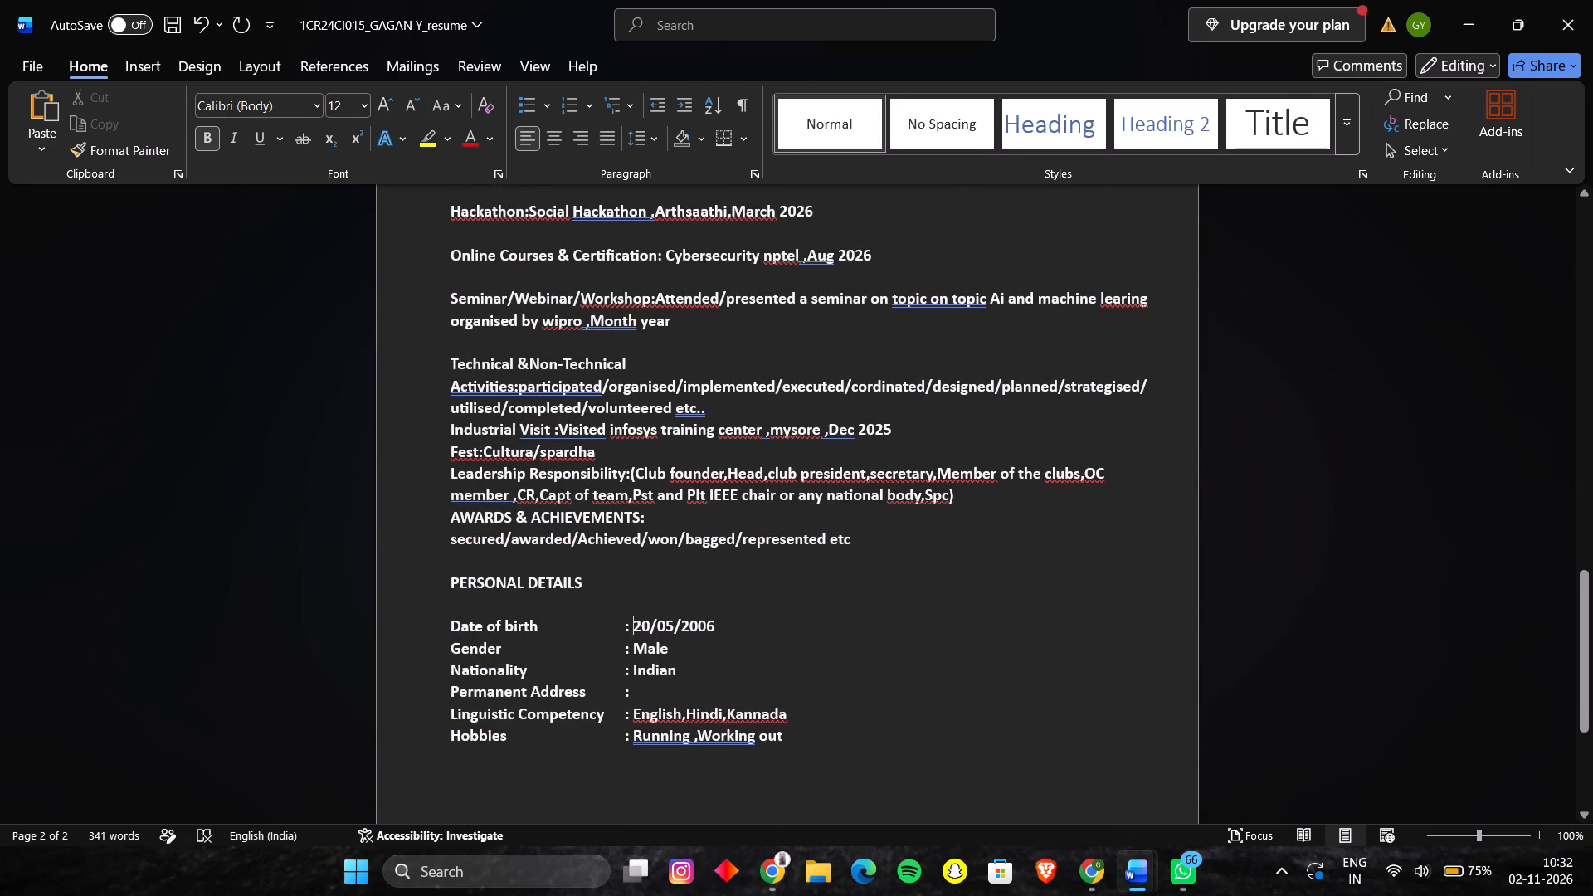
{"action": "scroll", "coordinate": [684, 273], "scroll_direction": "up", "scroll_amount": 1}
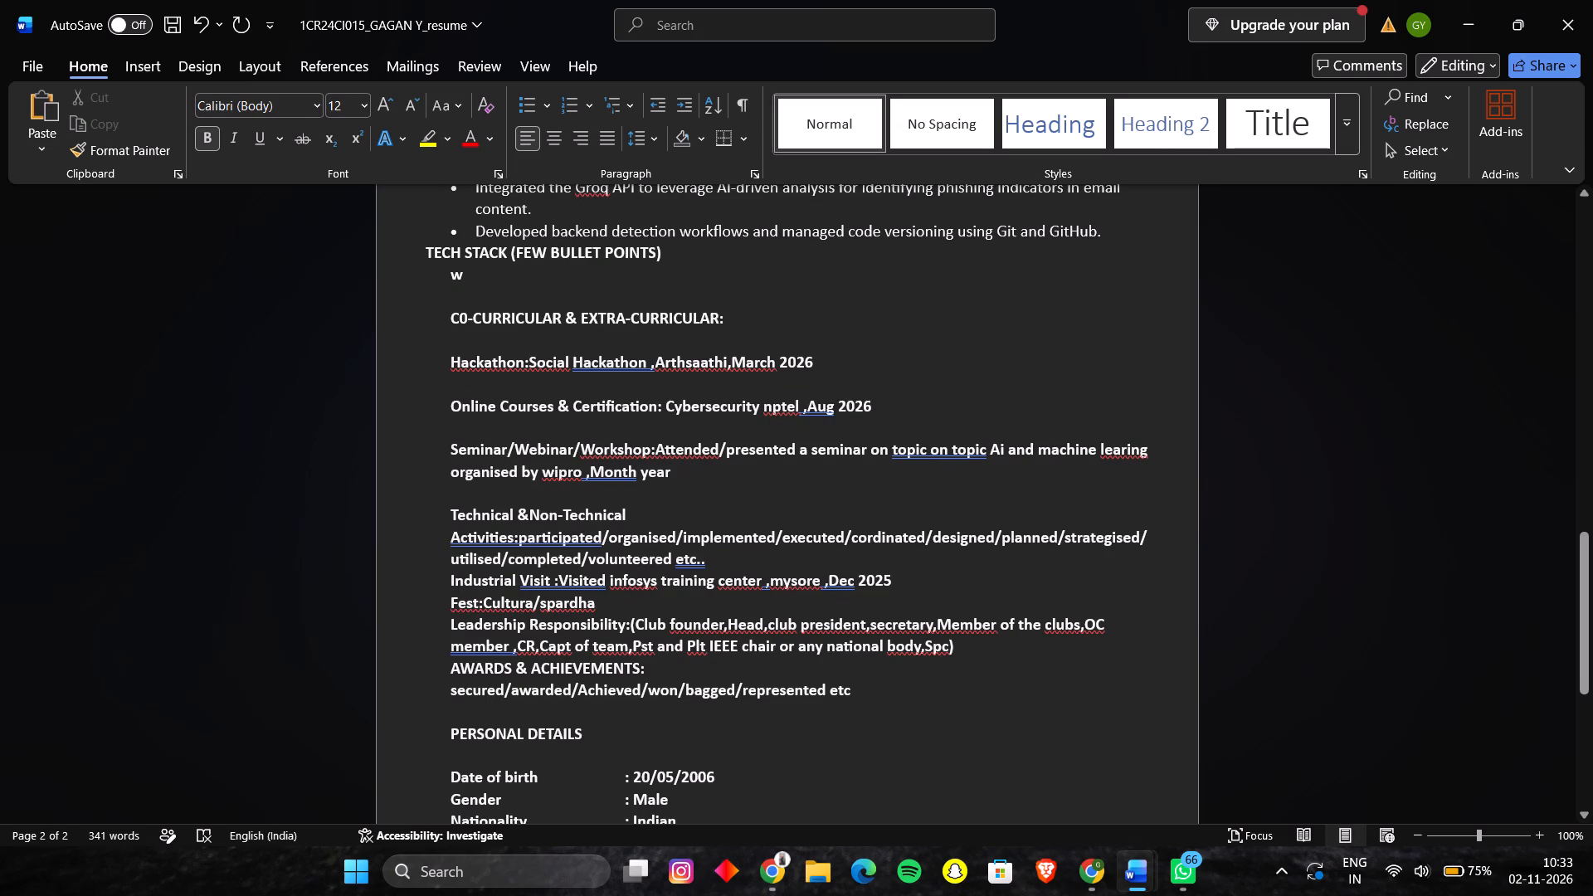
{"action": "left_click_drag", "start_coordinate": [629, 446], "coordinate": [791, 478]}
{"action": "left_click_drag", "start_coordinate": [791, 478], "coordinate": [826, 476]}
{"action": "left_click", "coordinate": [826, 476]}
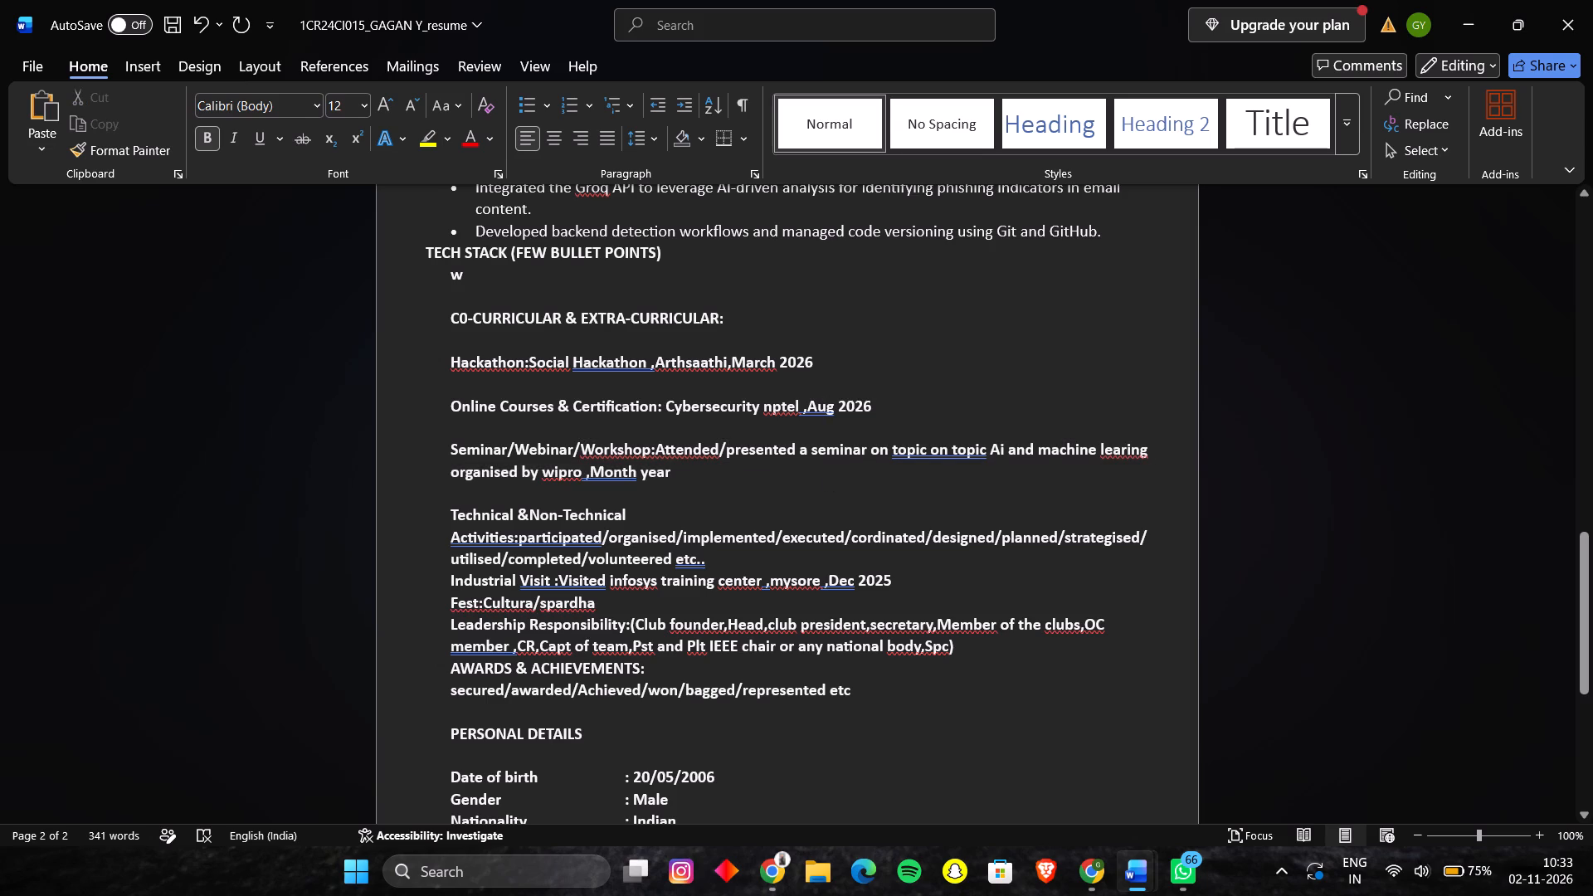
{"action": "left_click", "coordinate": [799, 452]}
{"action": "key", "text": "BackSpace"}
{"action": "key", "text": "BackSpace"}
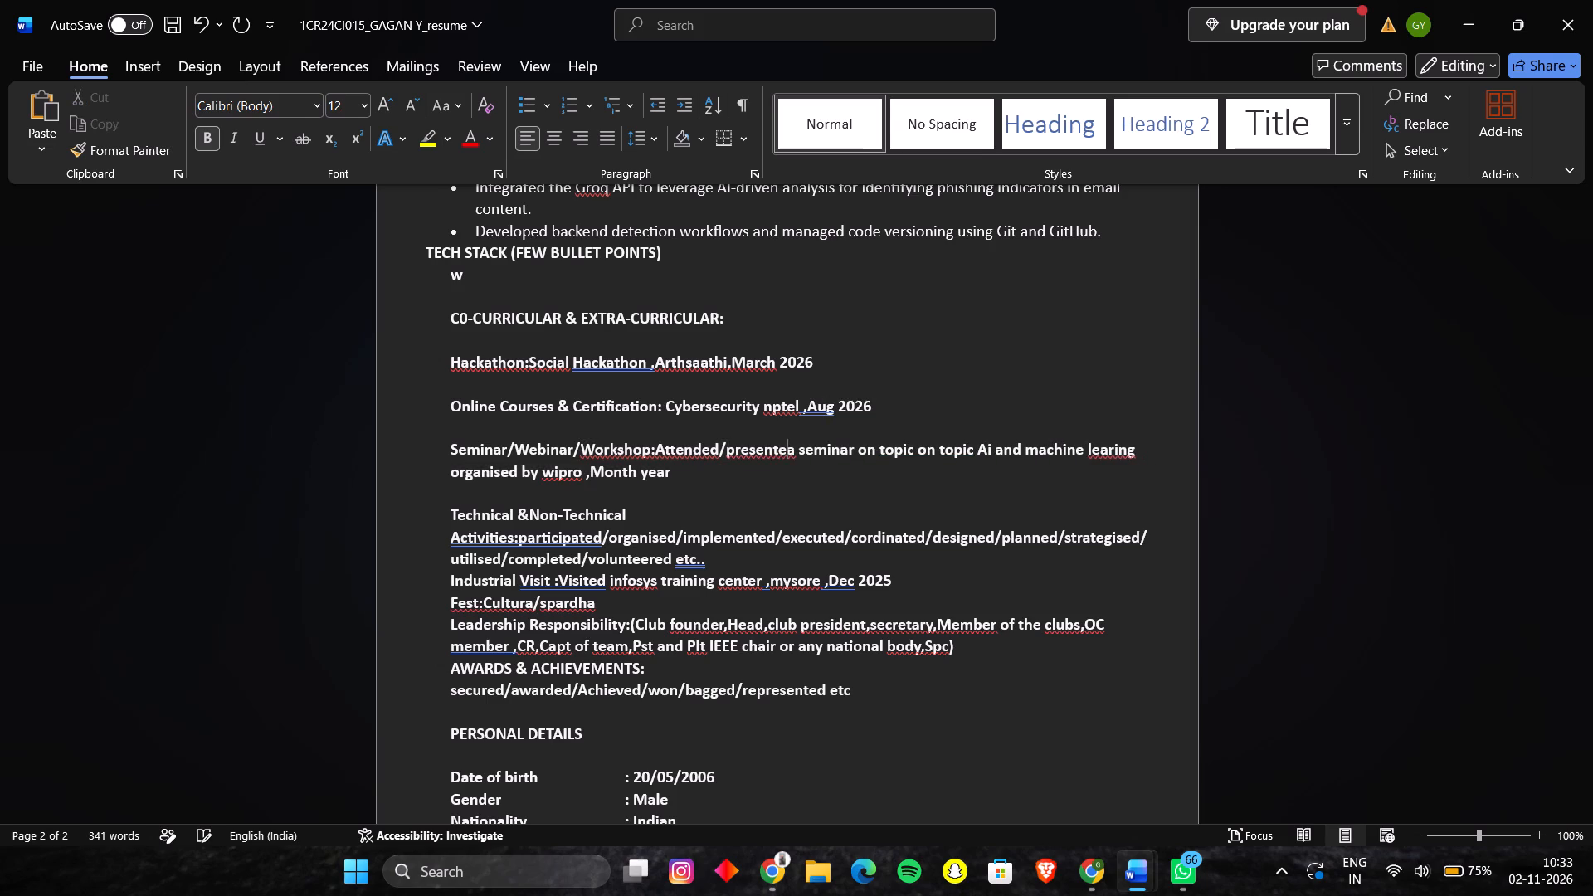
{"action": "key", "text": "BackSpace"}
{"action": "key", "text": "BackSpace"}
{"action": "key", "text": "BackSpace"}
{"action": "key", "text": "BackSpace"}
{"action": "key", "text": "BackSpace"}
{"action": "key", "text": "BackSpace"}
{"action": "key", "text": "BackSpace"}
{"action": "key", "text": "BackSpace"}
{"action": "key", "text": "BackSpace"}
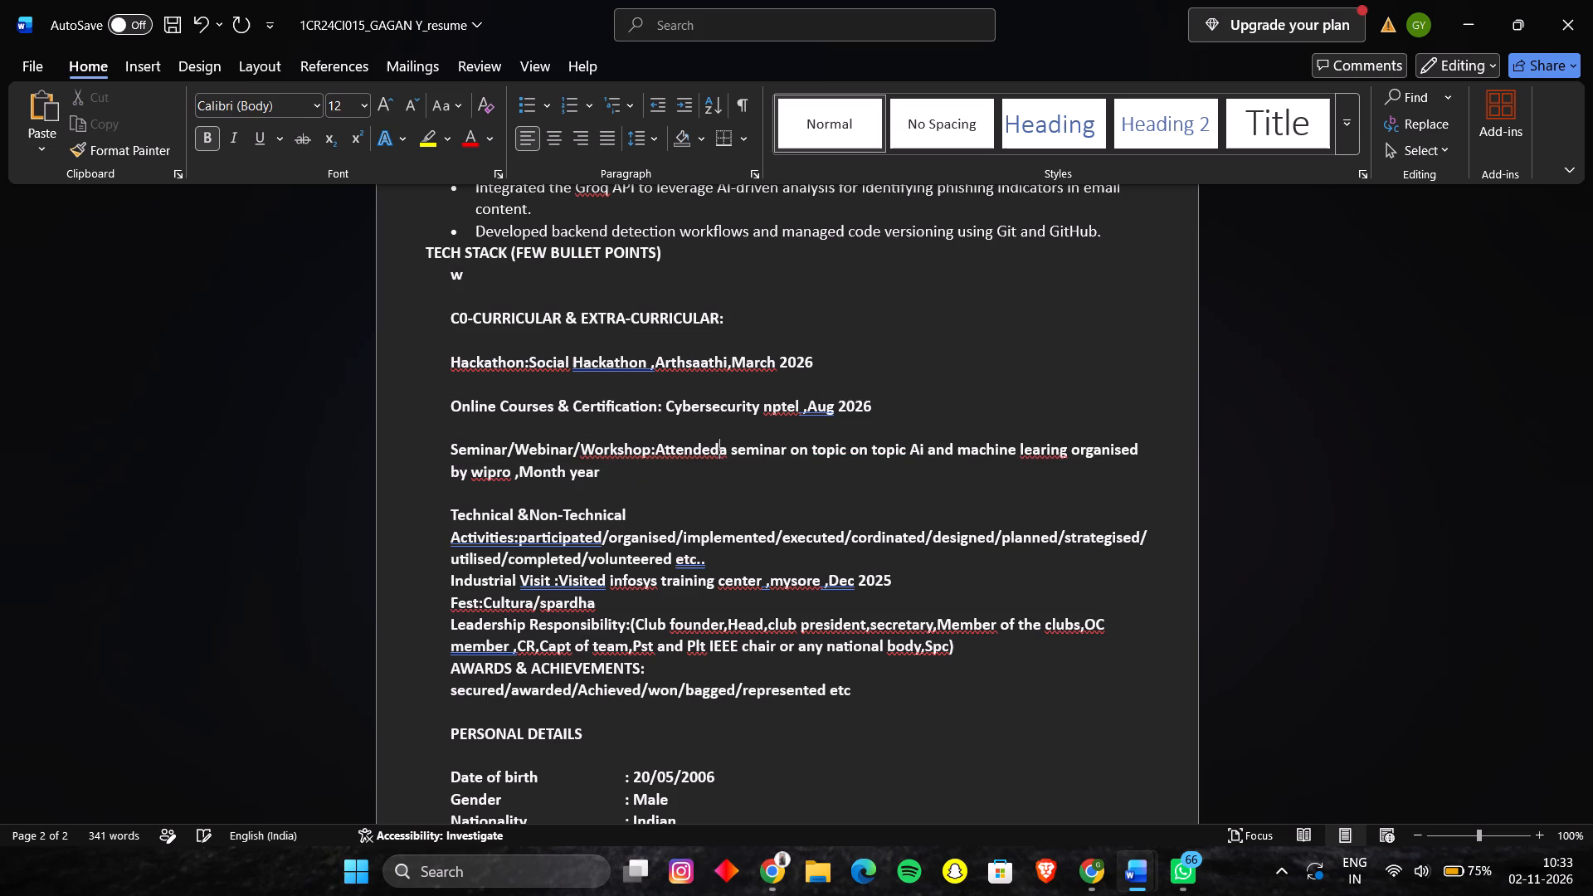
{"action": "key", "text": "space"}
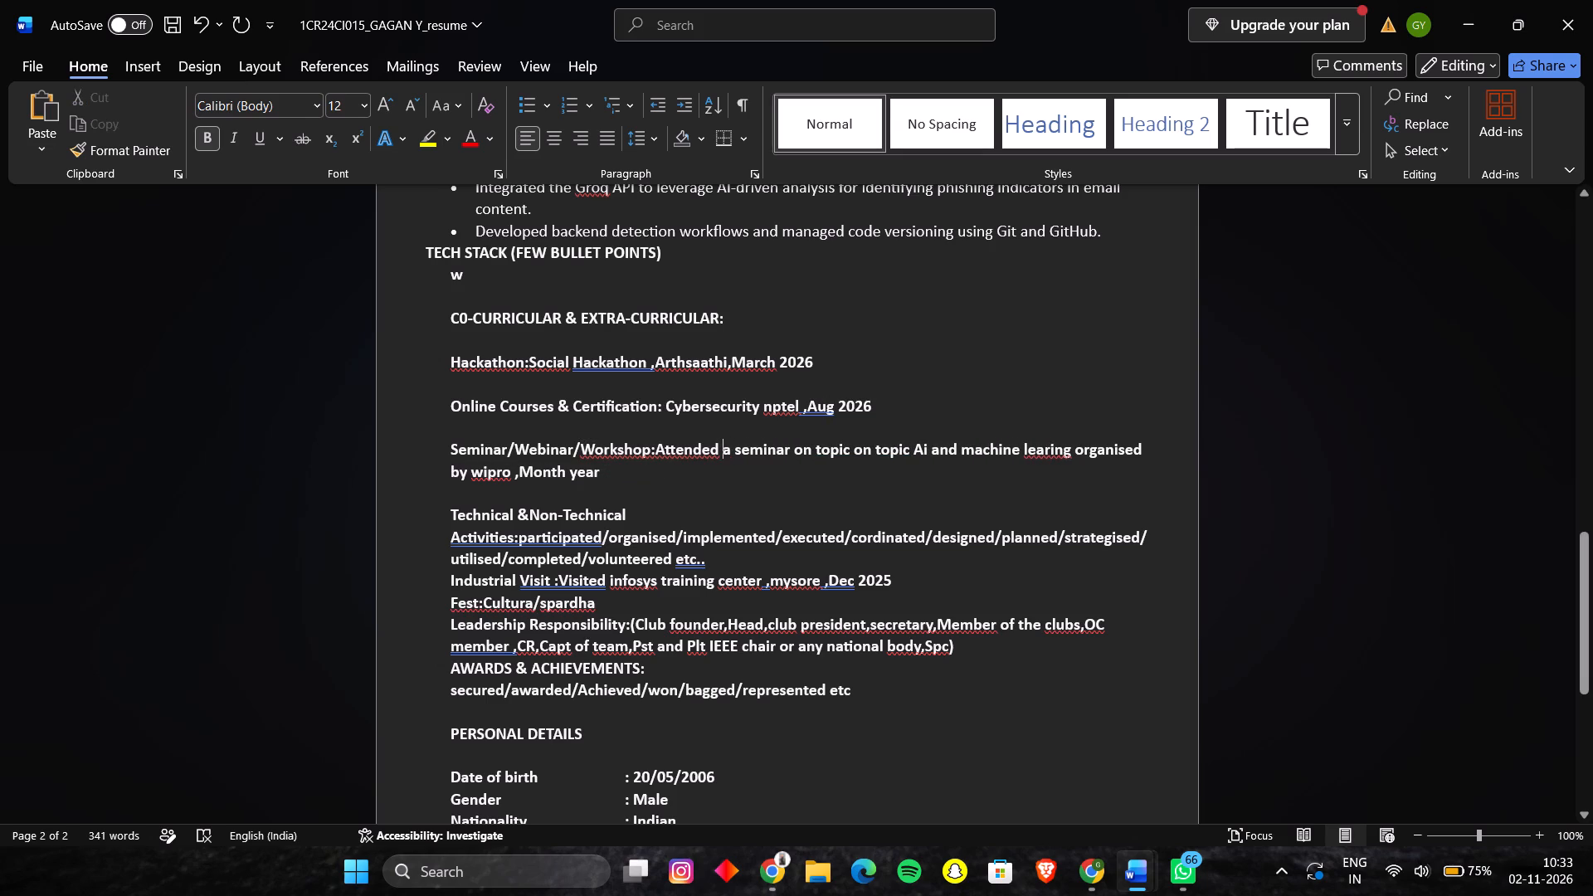
Correct the seminar entry's wording to "Machine Learning" and capitalise "Wipro".
{"action": "left_click", "coordinate": [488, 477]}
{"action": "key", "text": "Left"}
{"action": "key", "text": "BackSpace"}
{"action": "key", "text": "shift+w"}
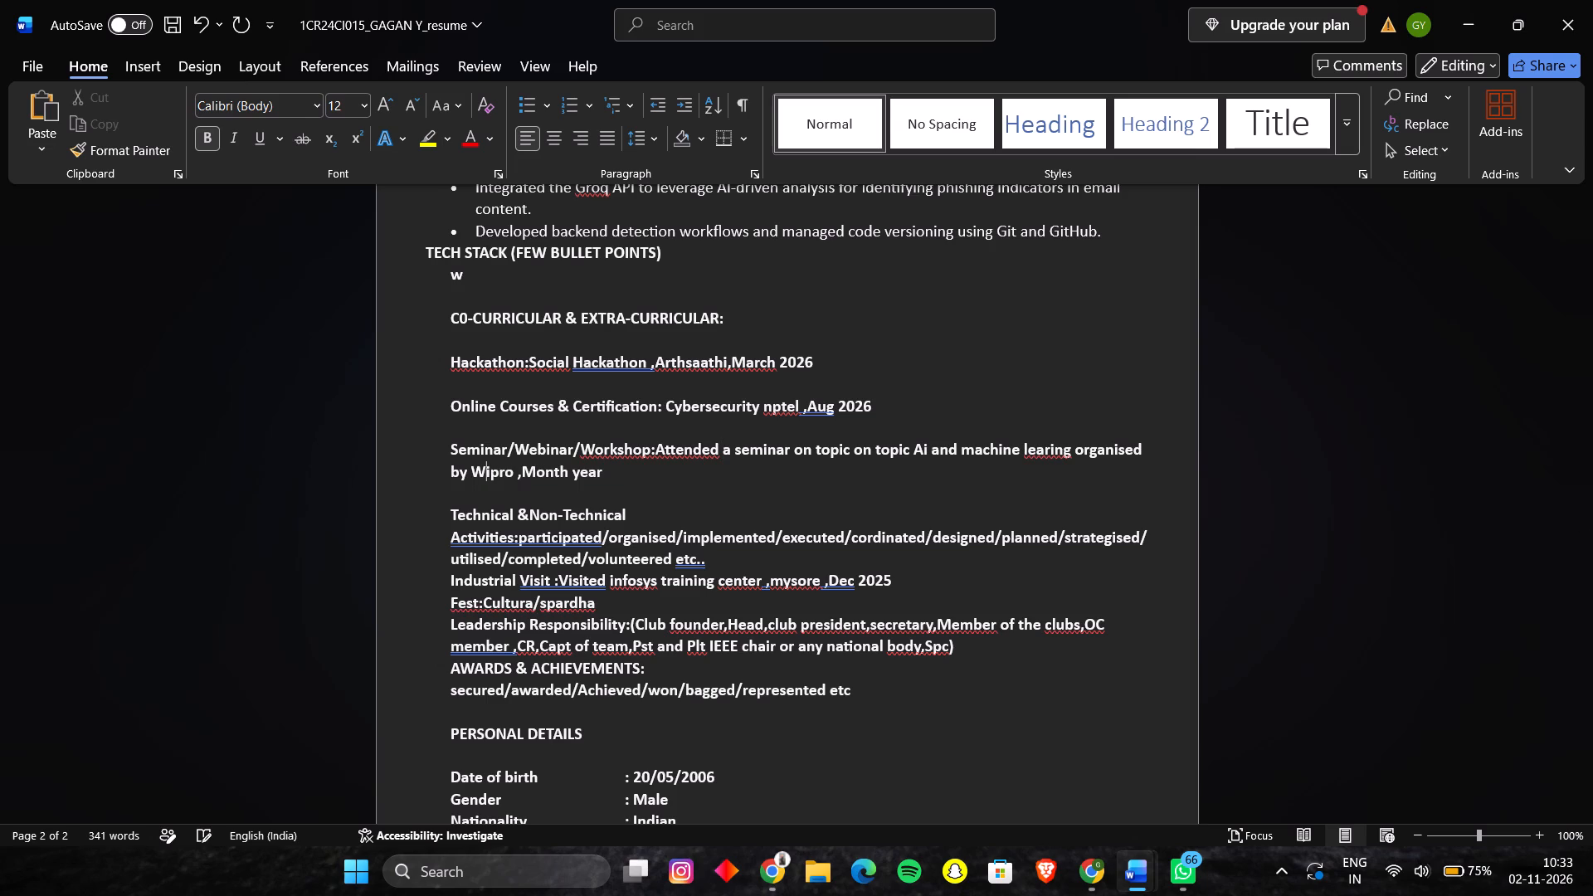
{"action": "left_click", "coordinate": [1028, 446]}
{"action": "key", "text": "BackSpace"}
{"action": "key", "text": "shift+l"}
{"action": "left_click", "coordinate": [975, 448]}
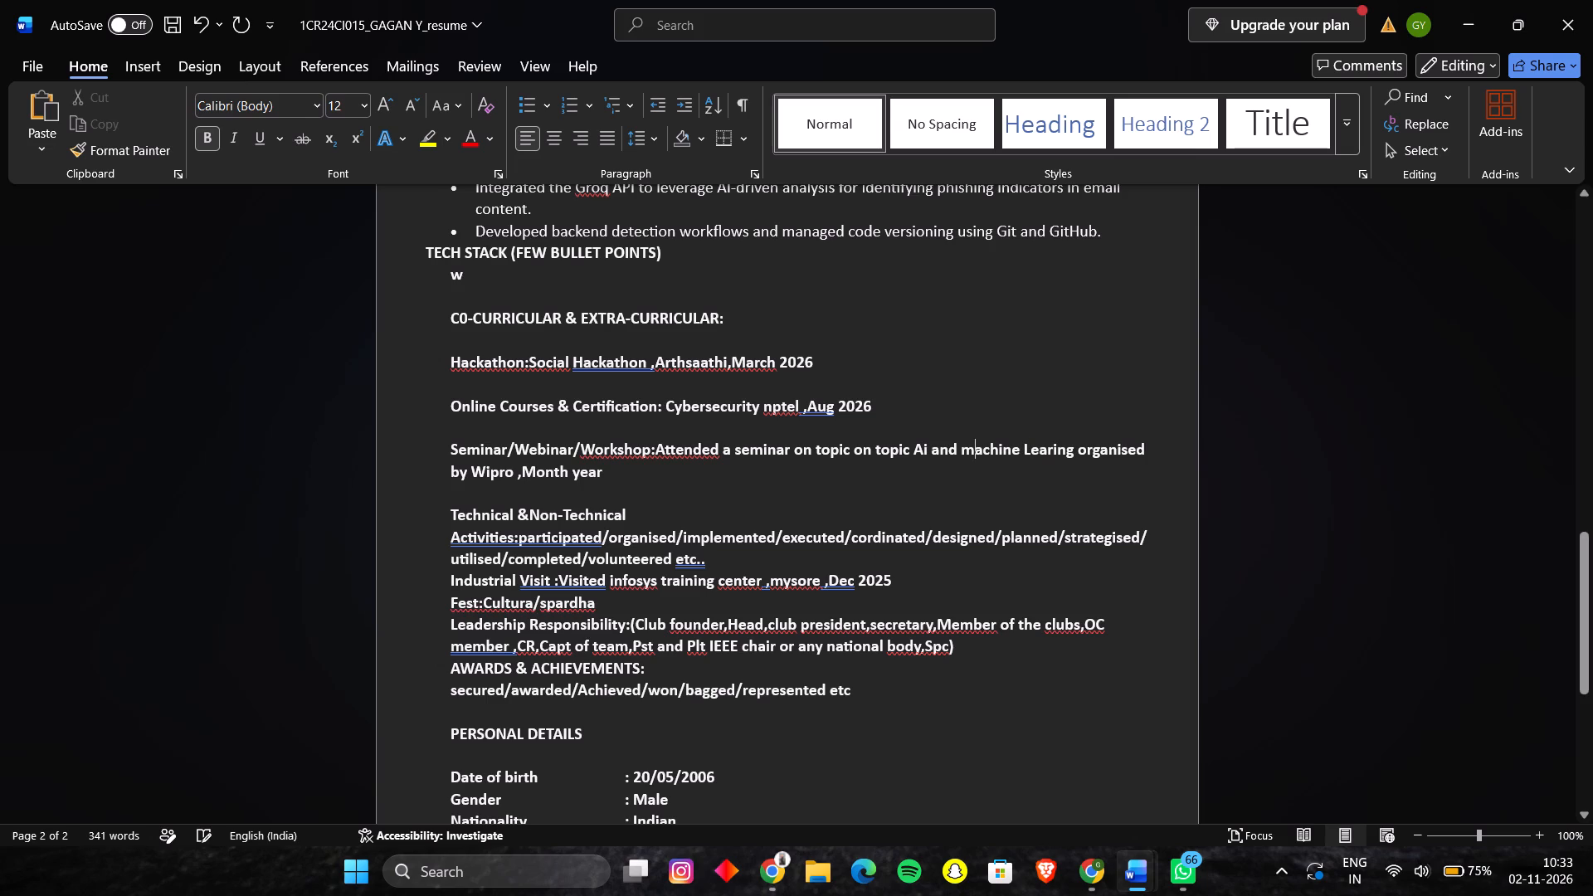
{"action": "key", "text": "BackSpace"}
{"action": "key", "text": "shift+m"}
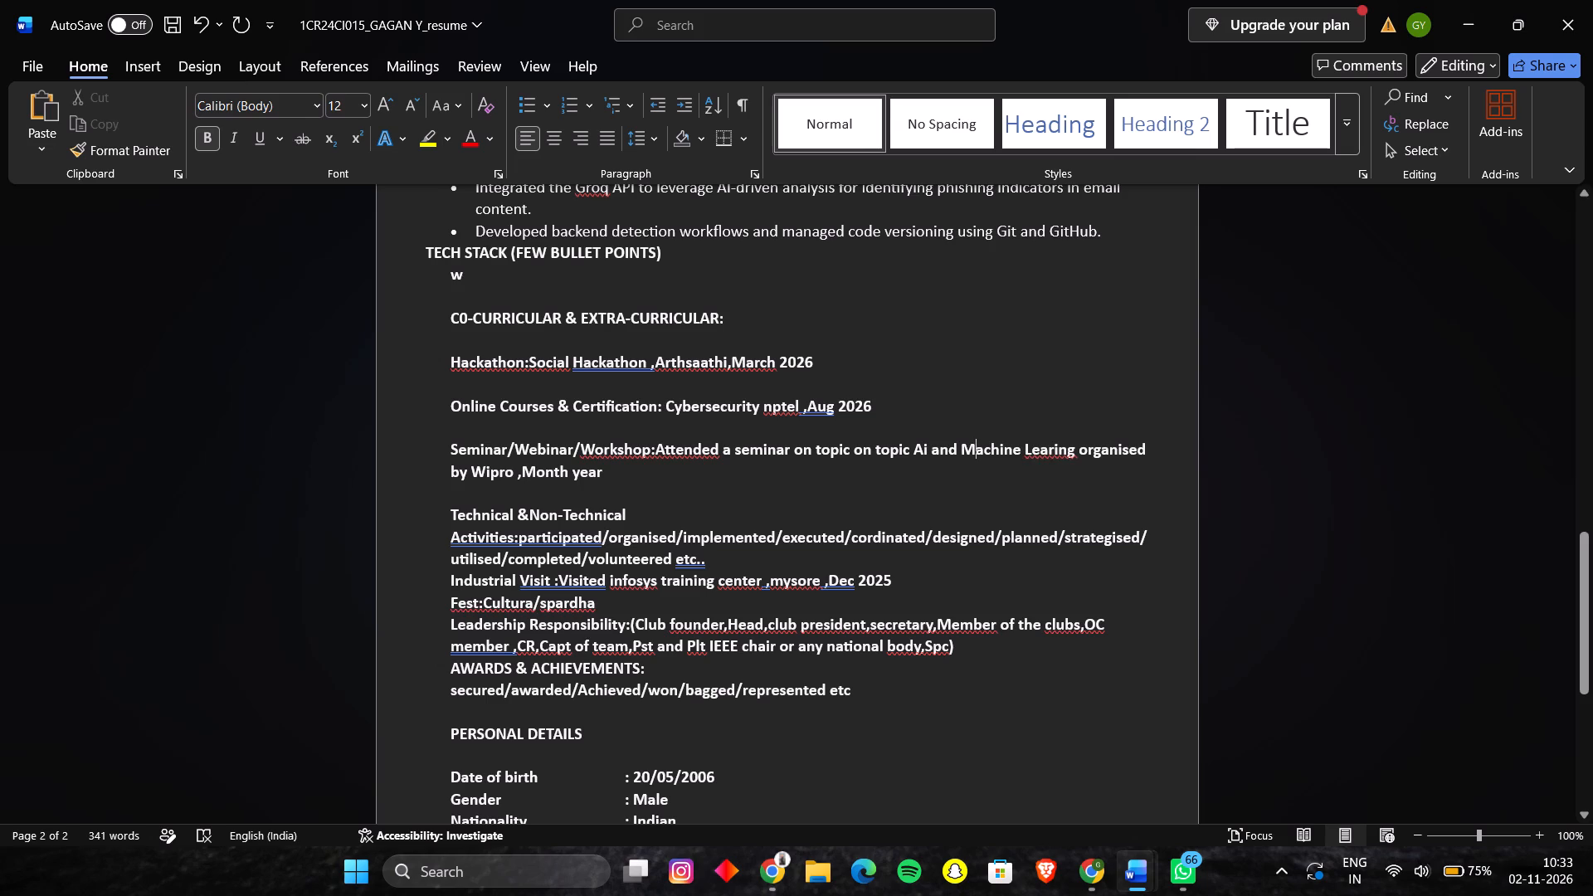
{"action": "left_click", "coordinate": [1055, 453]}
{"action": "key", "text": "n"}
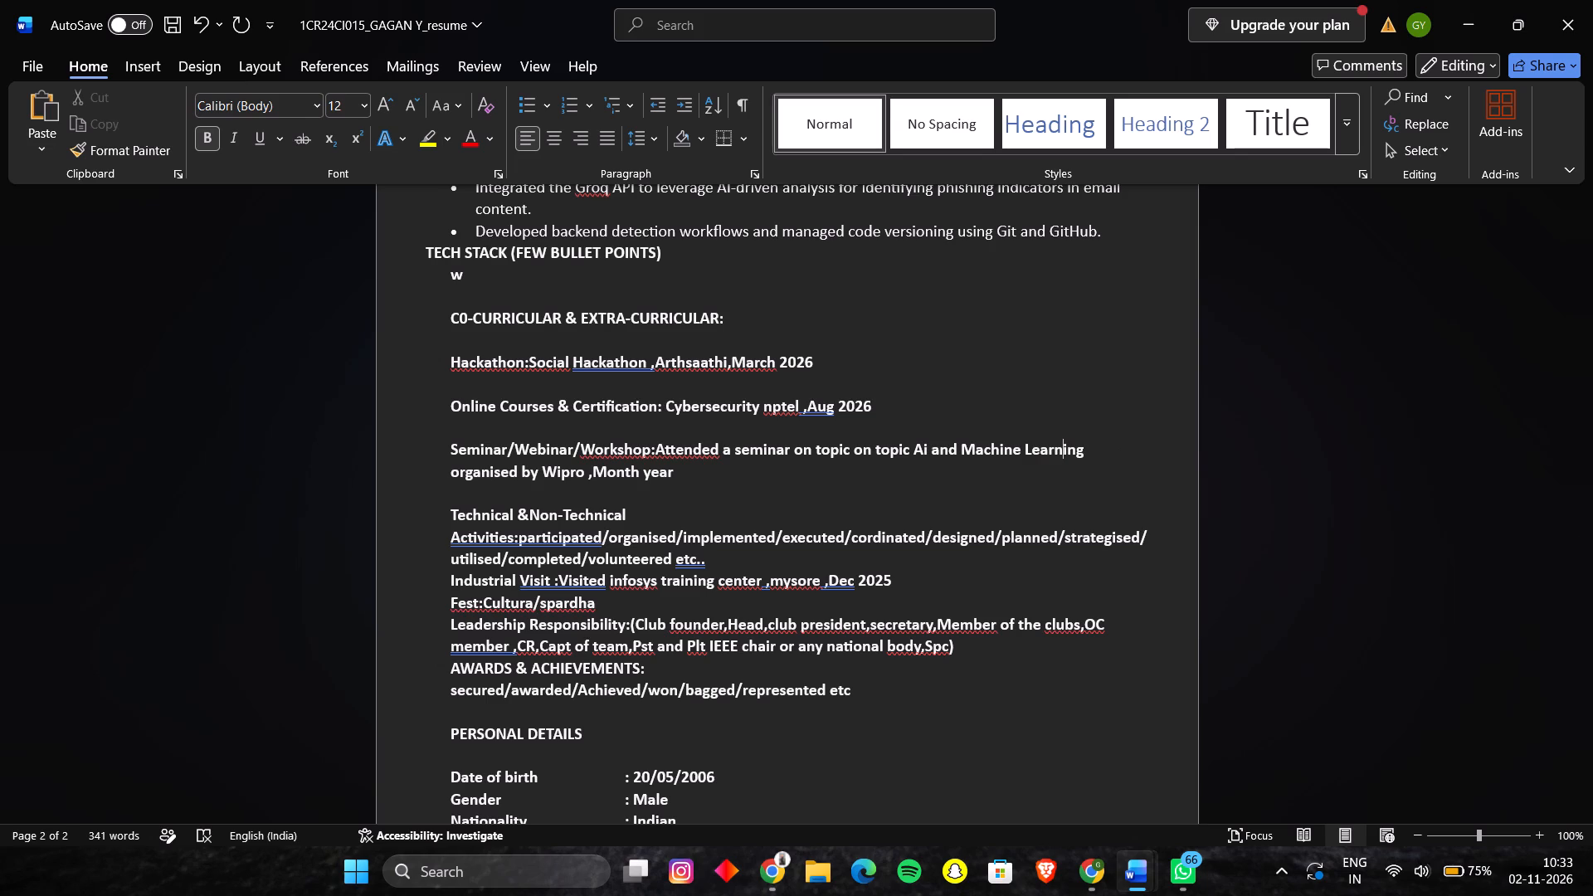
Review the resume's second page between the project bullet points and the Personal Details section.
{"action": "scroll", "coordinate": [1053, 452], "scroll_direction": "left", "scroll_amount": 1}
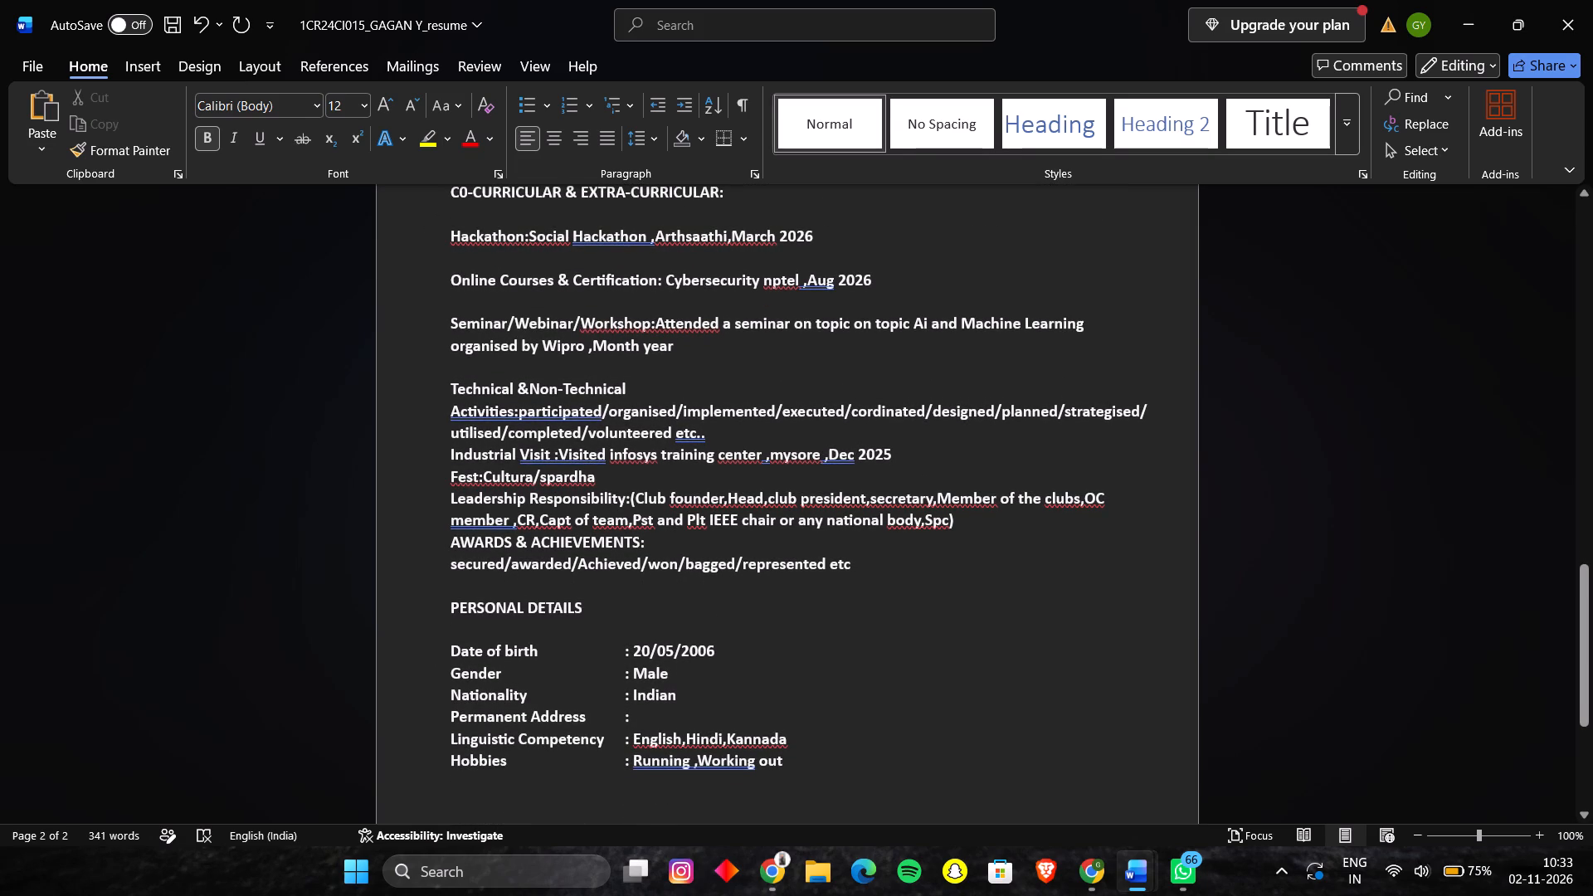
{"action": "scroll", "coordinate": [1053, 452], "scroll_direction": "left", "scroll_amount": 3}
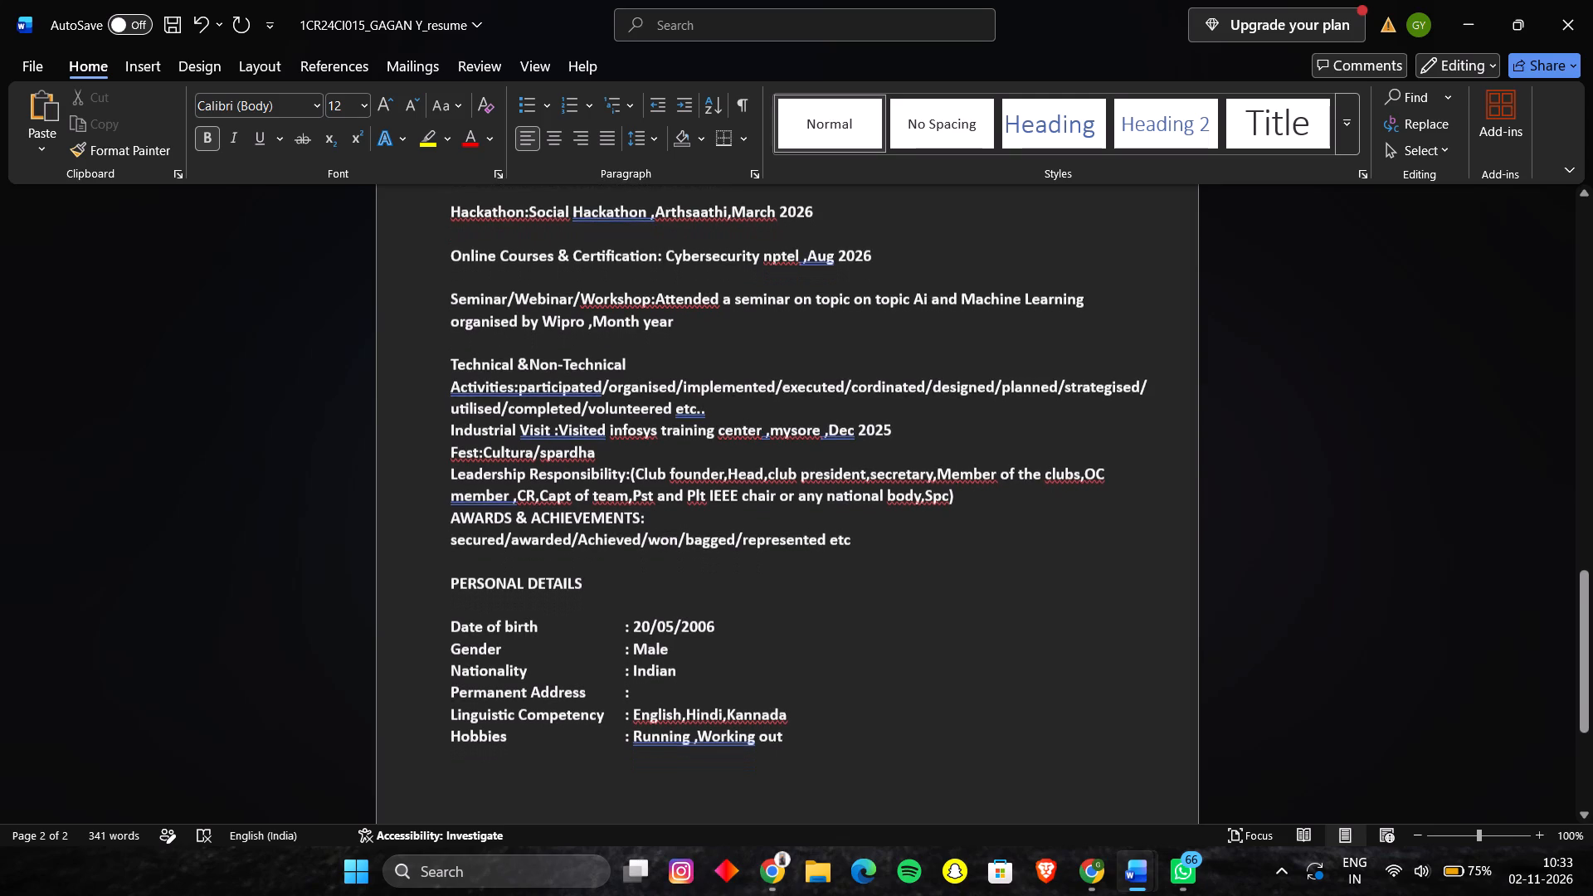
{"action": "scroll", "coordinate": [1053, 452], "scroll_direction": "left", "scroll_amount": 2}
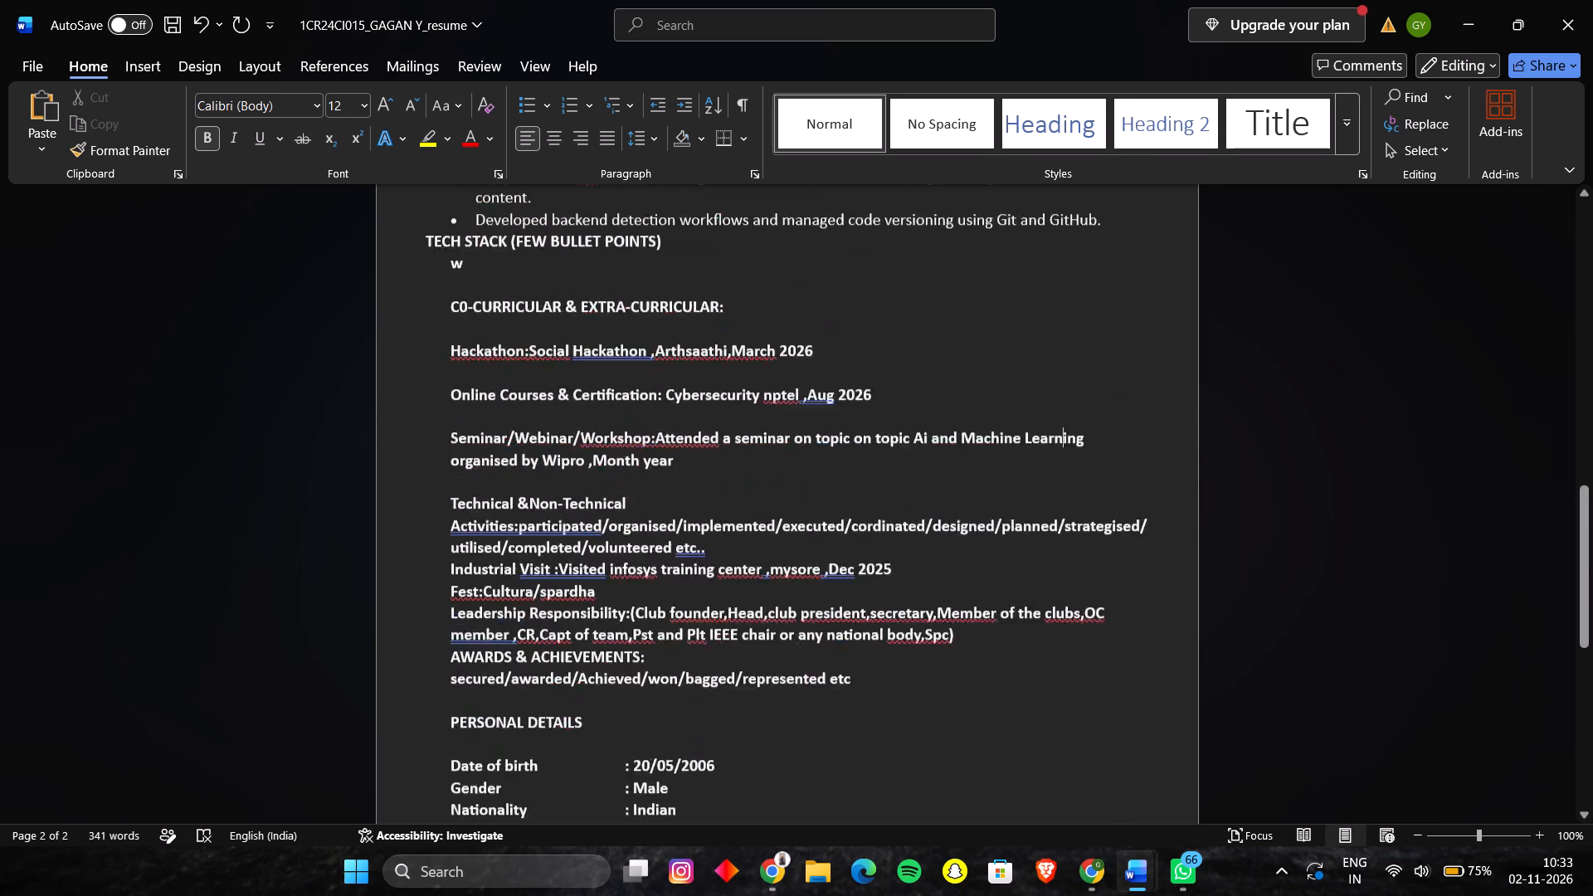
{"action": "scroll", "coordinate": [1053, 452], "scroll_direction": "left", "scroll_amount": 2}
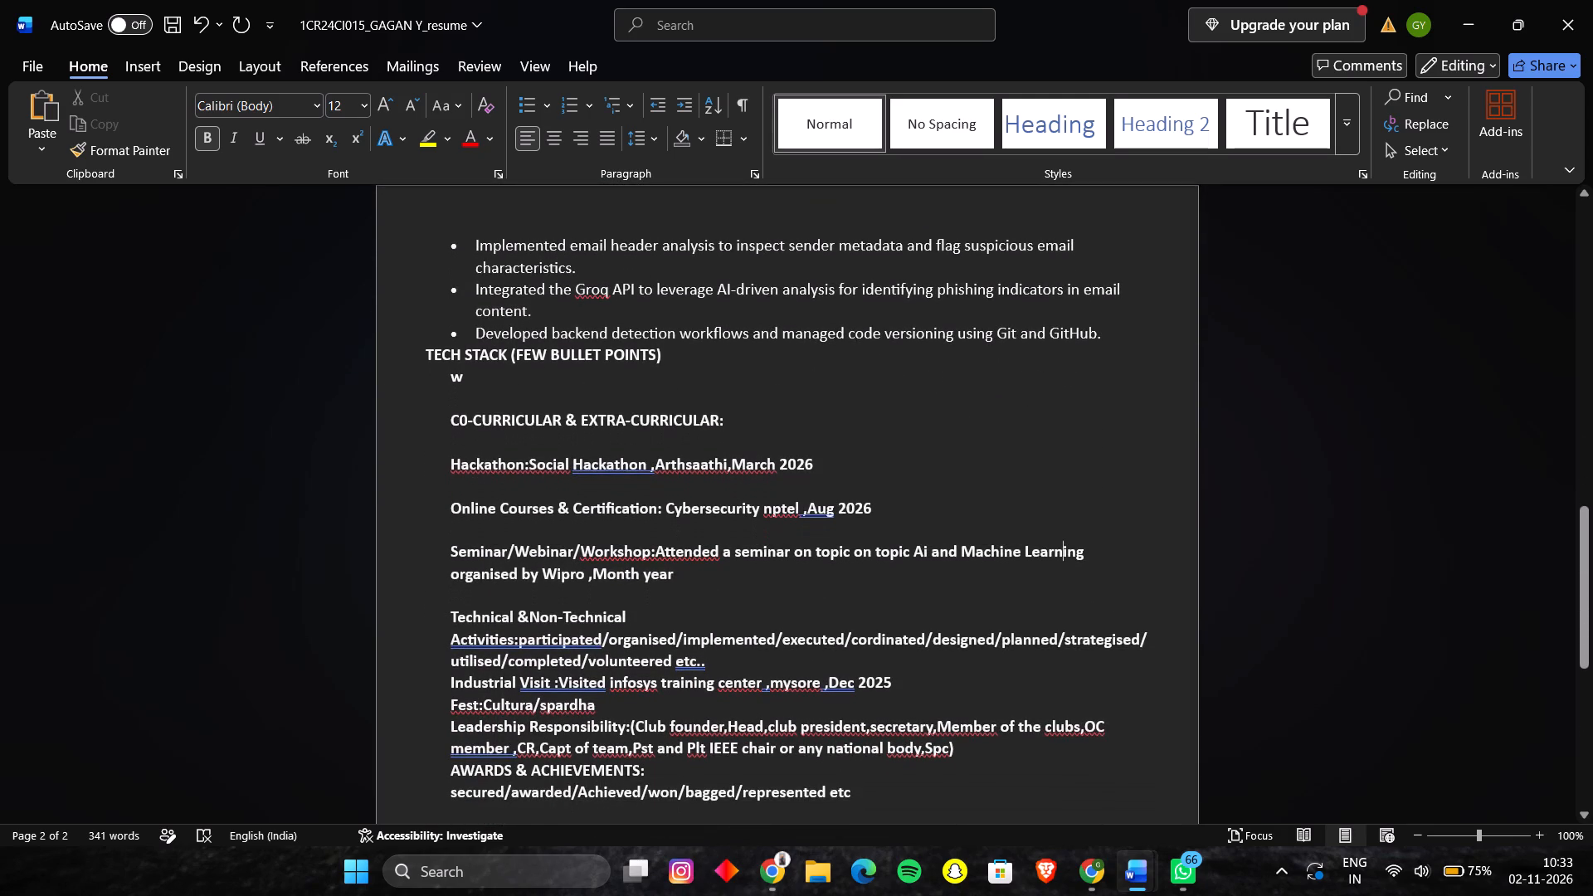
{"action": "scroll", "coordinate": [1053, 452], "scroll_direction": "left", "scroll_amount": 1}
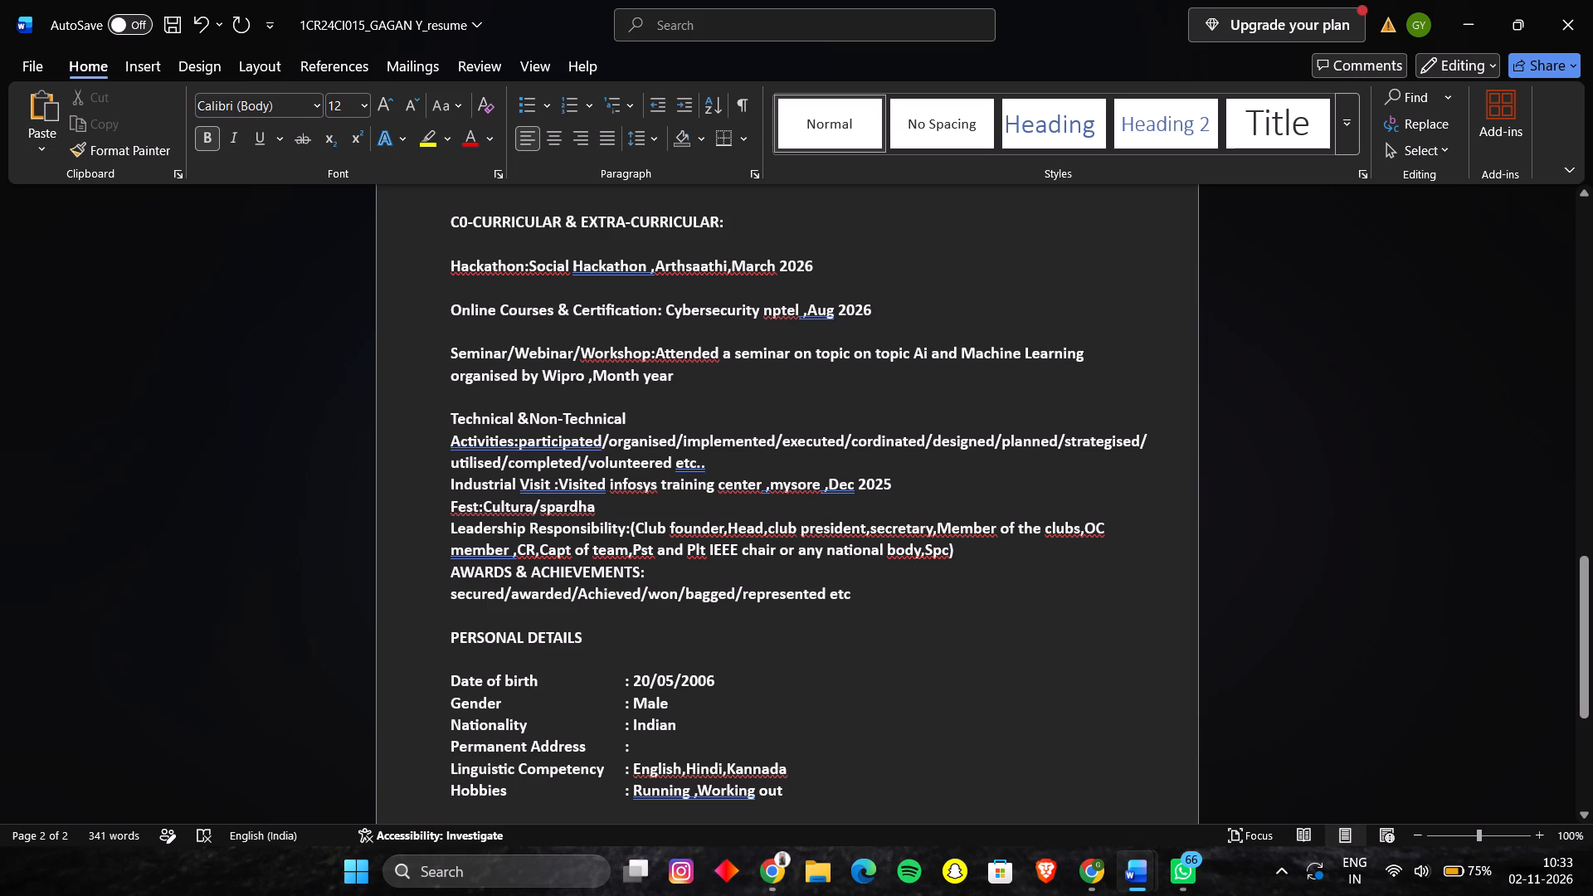
{"action": "scroll", "coordinate": [727, 462], "scroll_direction": "right", "scroll_amount": 1}
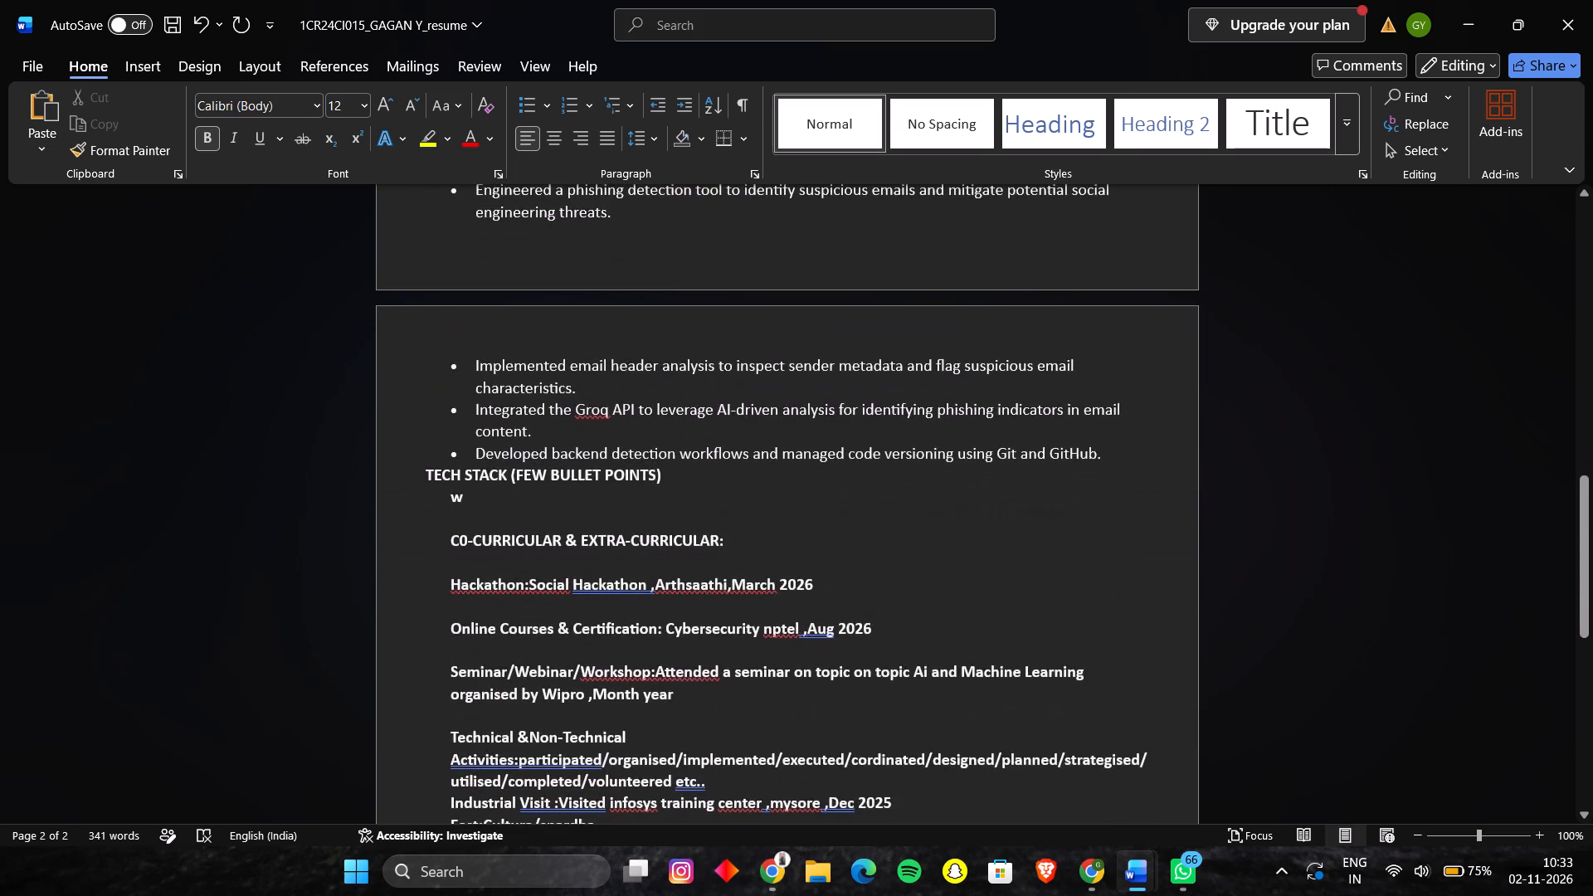
Replace the stray "w" under TECH STACK with the copied bullets for Programming Language, AI Integration, Email Security and Development Tools.
{"action": "scroll", "coordinate": [727, 462], "scroll_direction": "up", "scroll_amount": 1}
{"action": "scroll", "coordinate": [500, 513], "scroll_direction": "down", "scroll_amount": 1}
{"action": "left_click", "coordinate": [467, 494]}
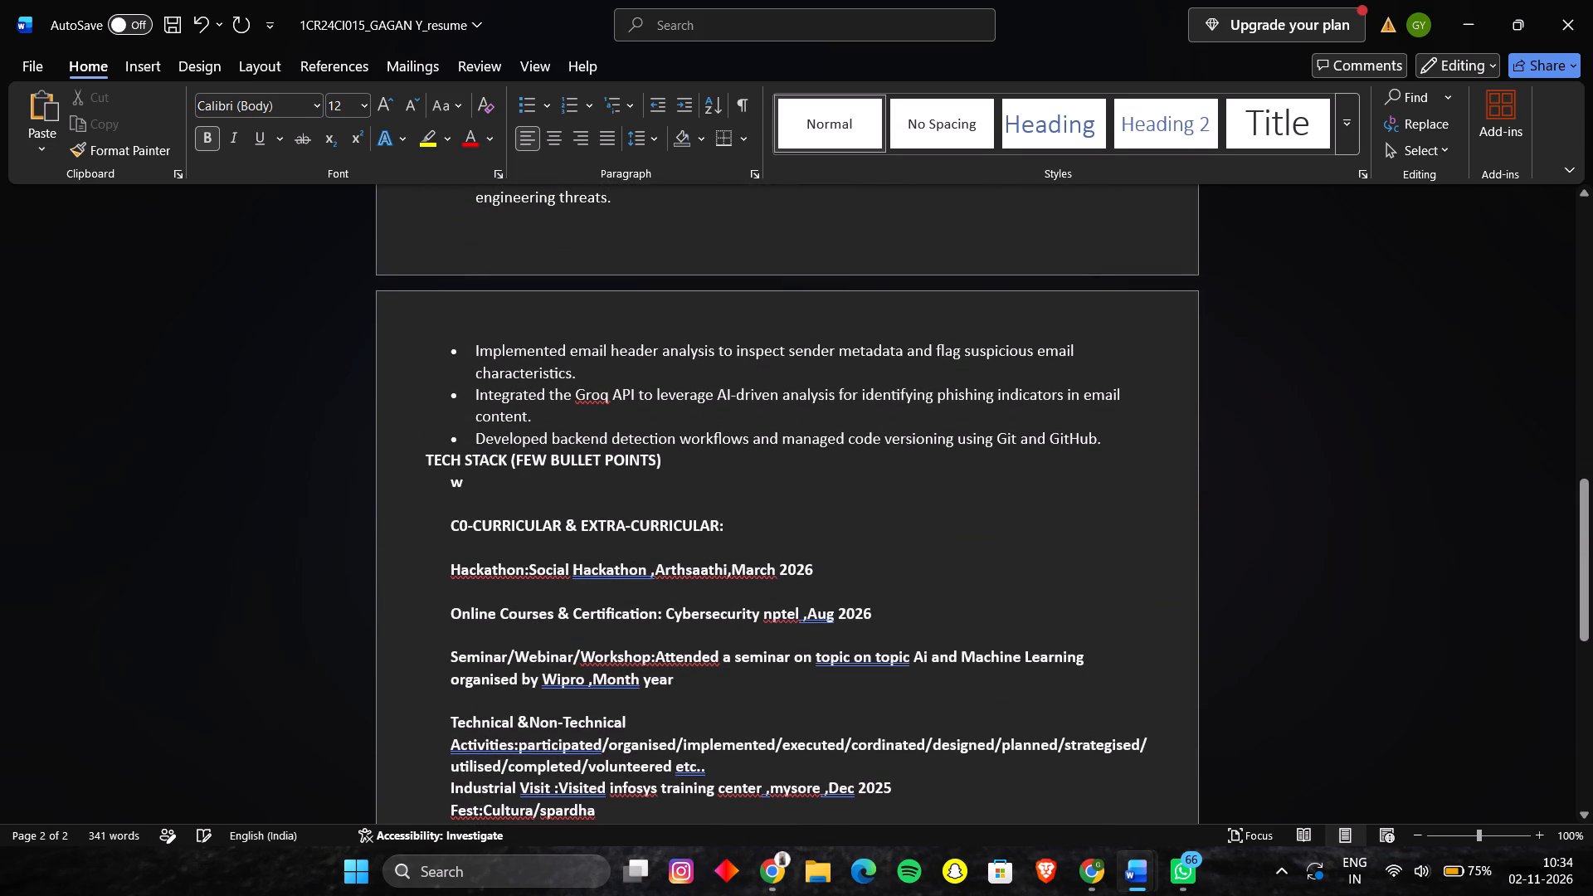
{"action": "left_click", "coordinate": [475, 488]}
{"action": "key", "text": "BackSpace"}
{"action": "key", "text": "ctrl+v"}
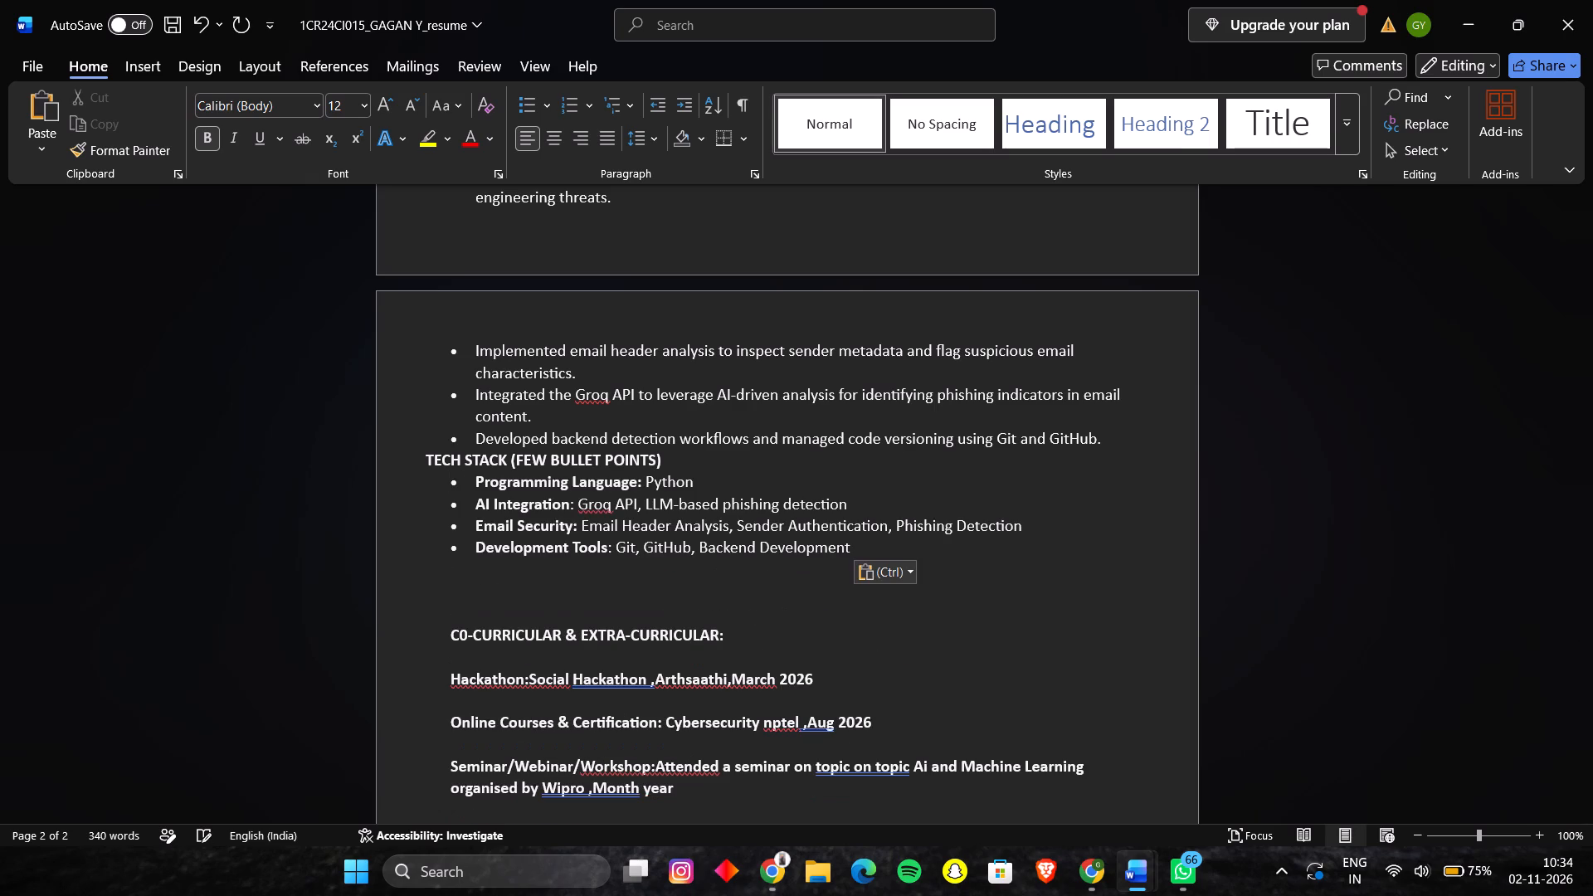